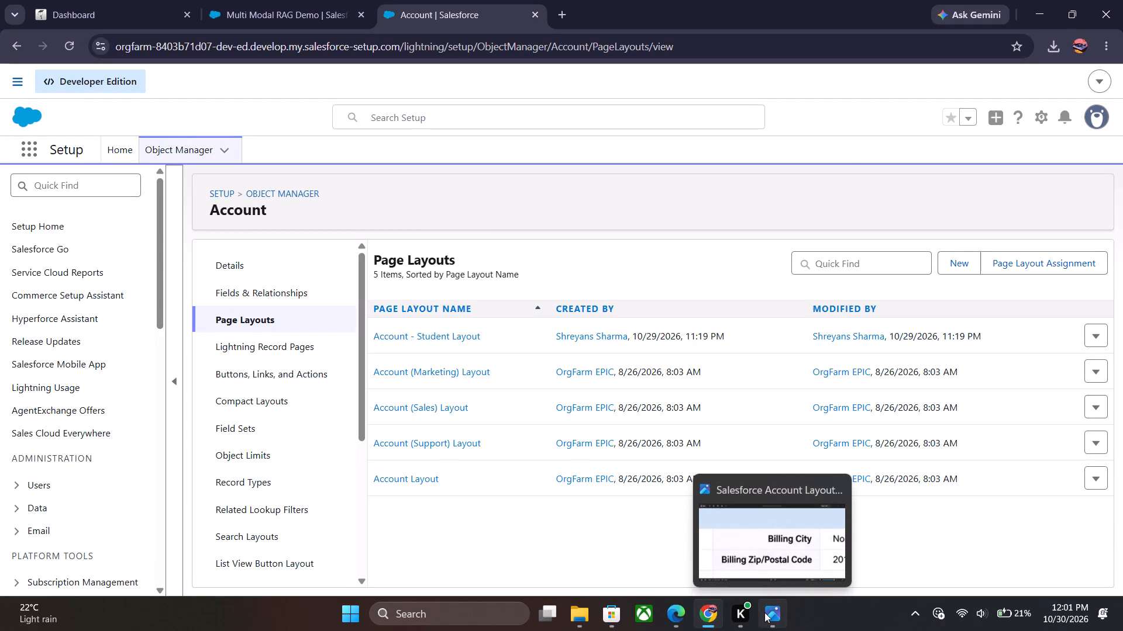
Switch to the Downloads folder in File Explorer and select the Salesforce Account Layout Editor image.
left_click(580, 611)
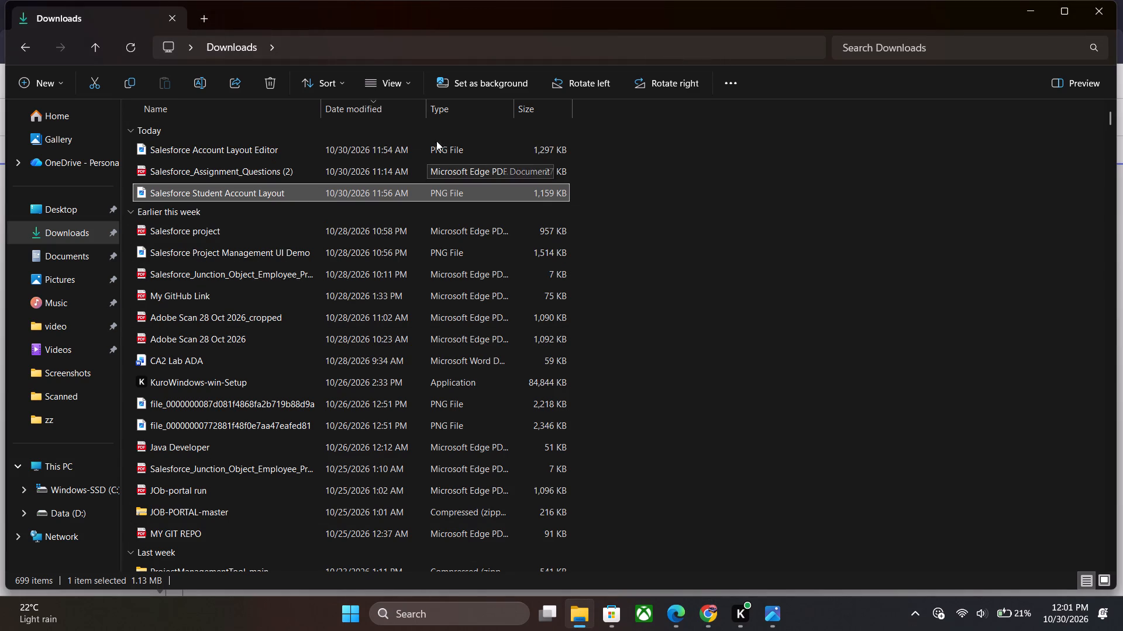
left_click(409, 152)
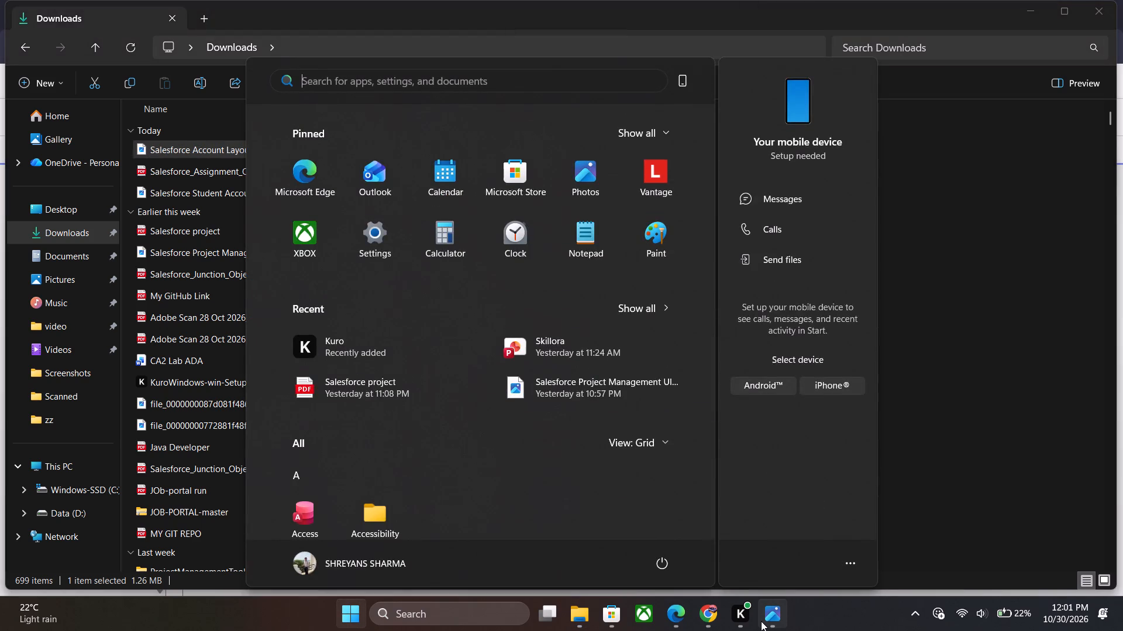
Launch Word and create a blank document.
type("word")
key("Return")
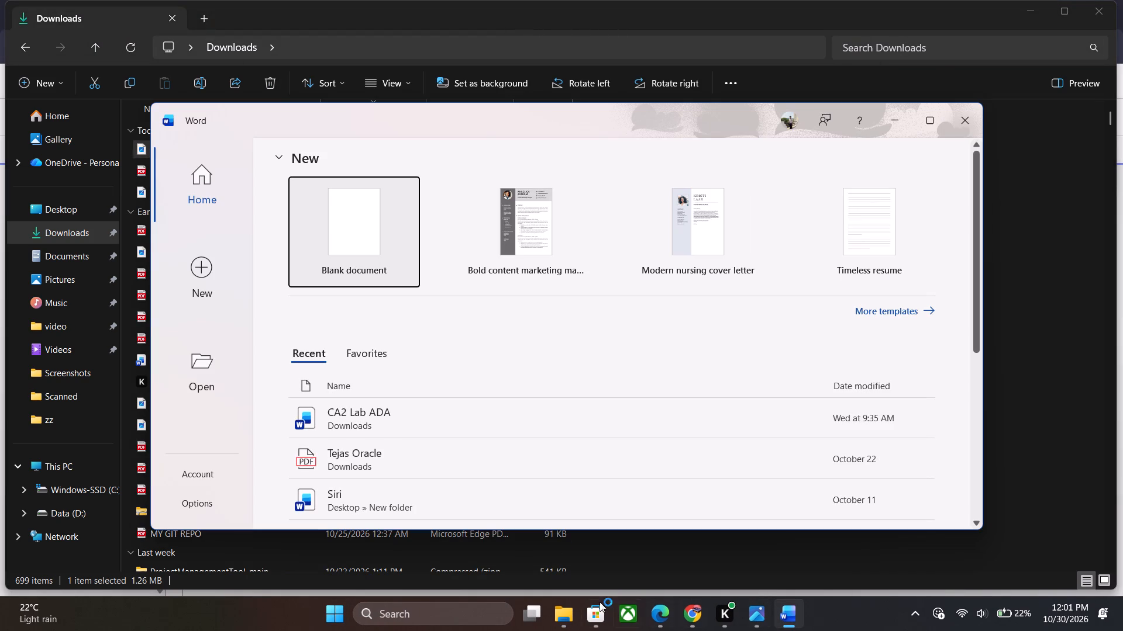
scroll(568, 241, "down", 1)
left_click(339, 221)
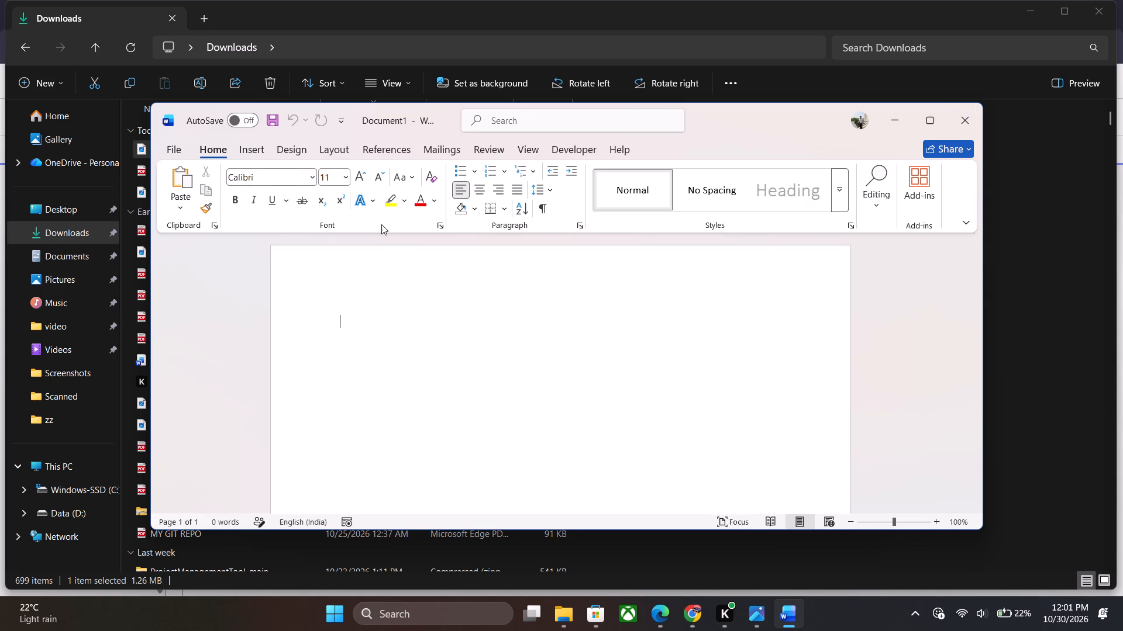
Enter a first line with the label "Name-" followed by the student's full name.
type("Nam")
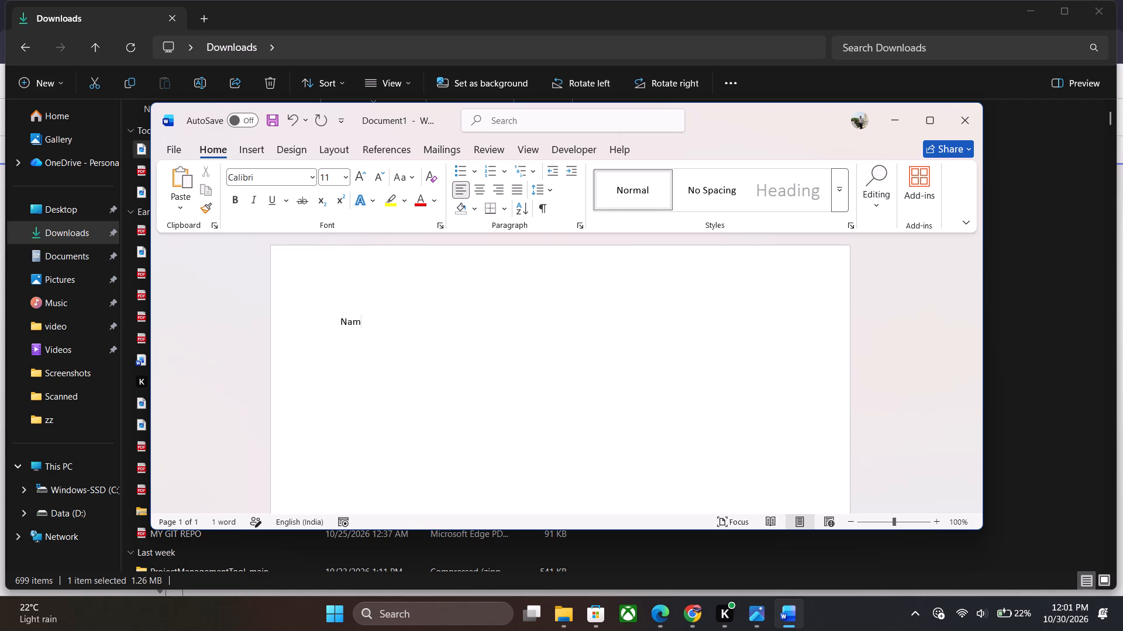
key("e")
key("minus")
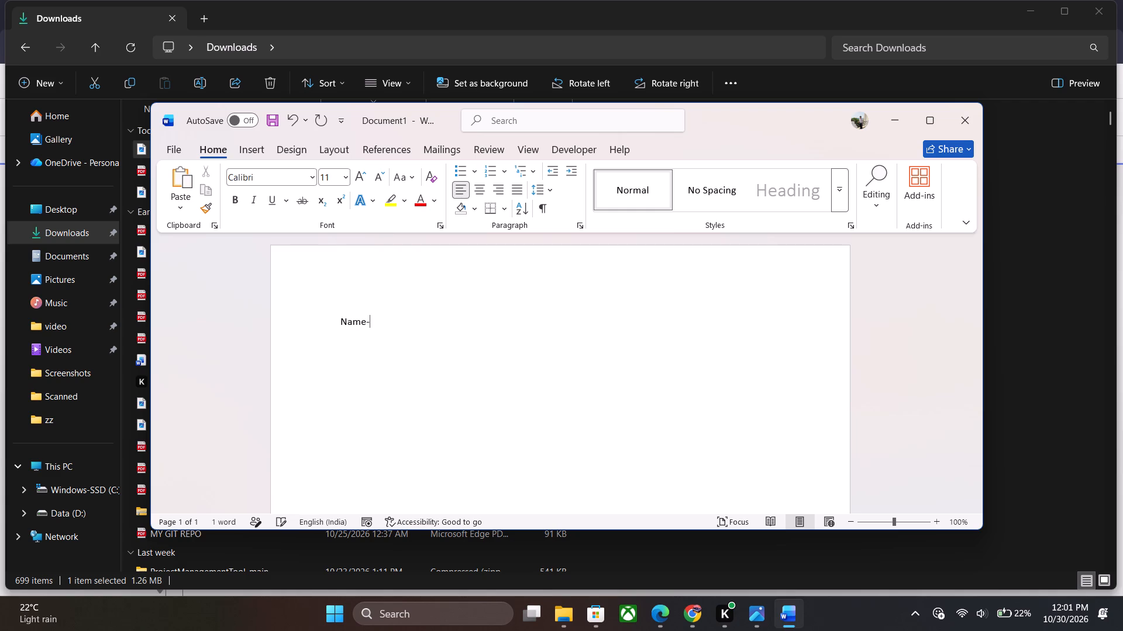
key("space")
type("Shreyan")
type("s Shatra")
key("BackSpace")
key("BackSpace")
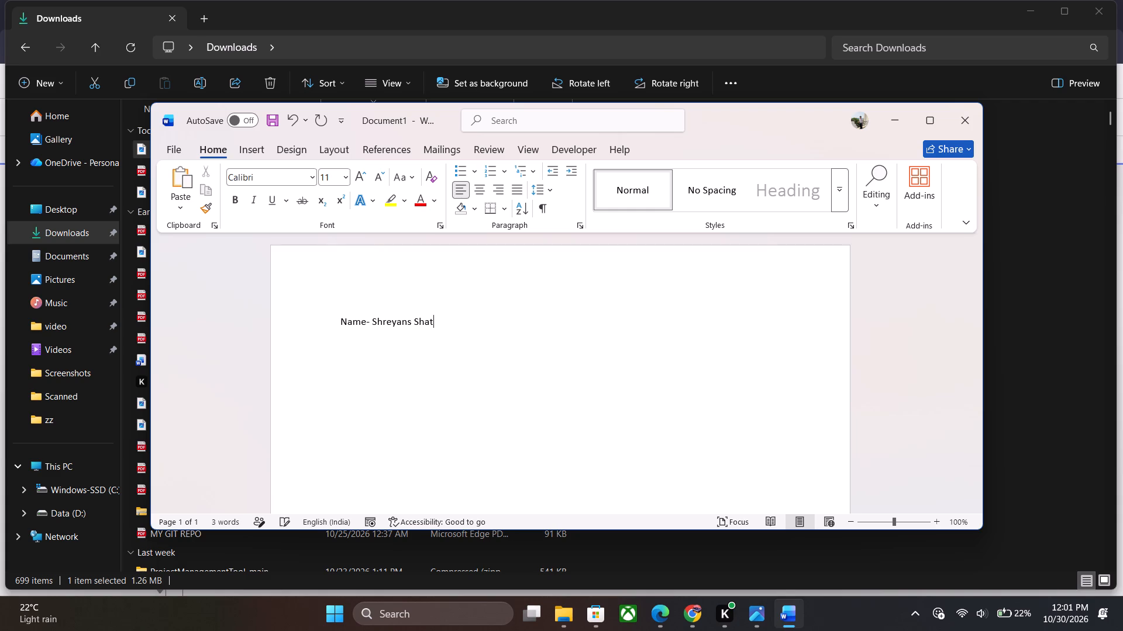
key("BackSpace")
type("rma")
Add a second line with the label "Roll No. -" followed by the student's roll number.
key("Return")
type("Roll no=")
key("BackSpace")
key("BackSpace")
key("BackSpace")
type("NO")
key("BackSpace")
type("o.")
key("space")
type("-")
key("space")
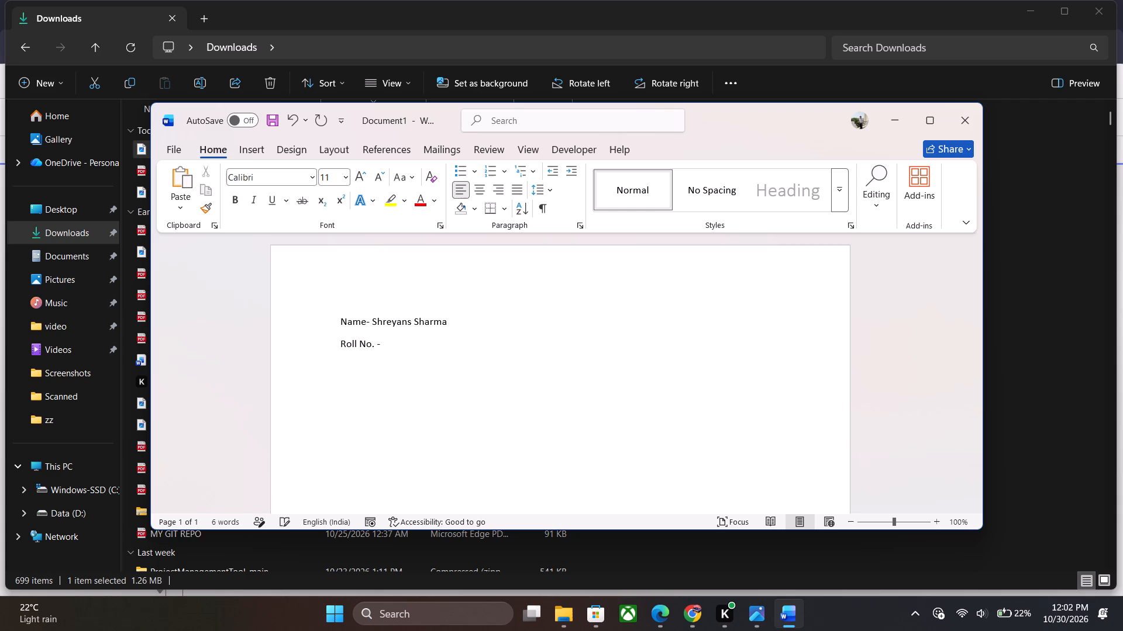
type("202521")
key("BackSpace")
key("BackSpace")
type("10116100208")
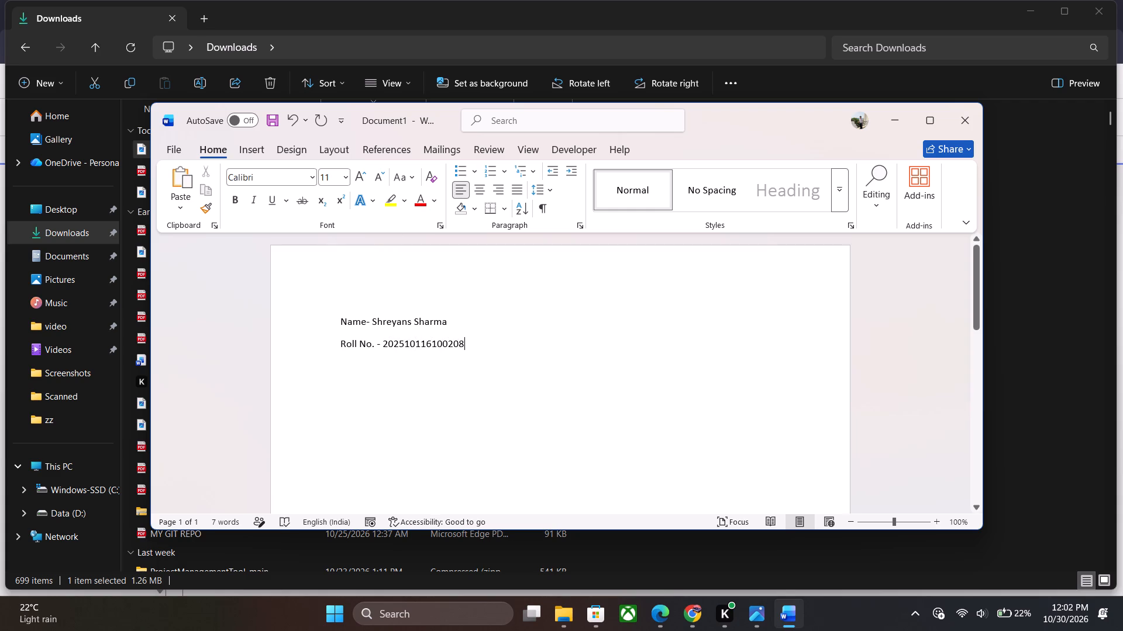
Format the name and roll number lines as bold 18 pt Bodoni MT Black and centre them.
left_click_drag(477, 344, 329, 304)
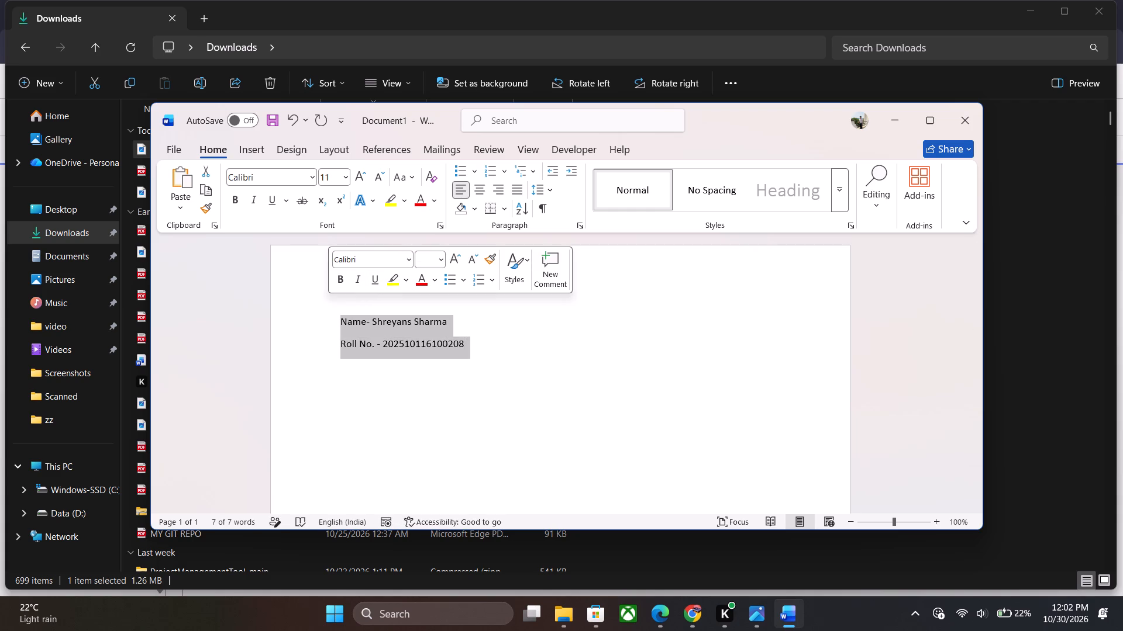
left_click(441, 259)
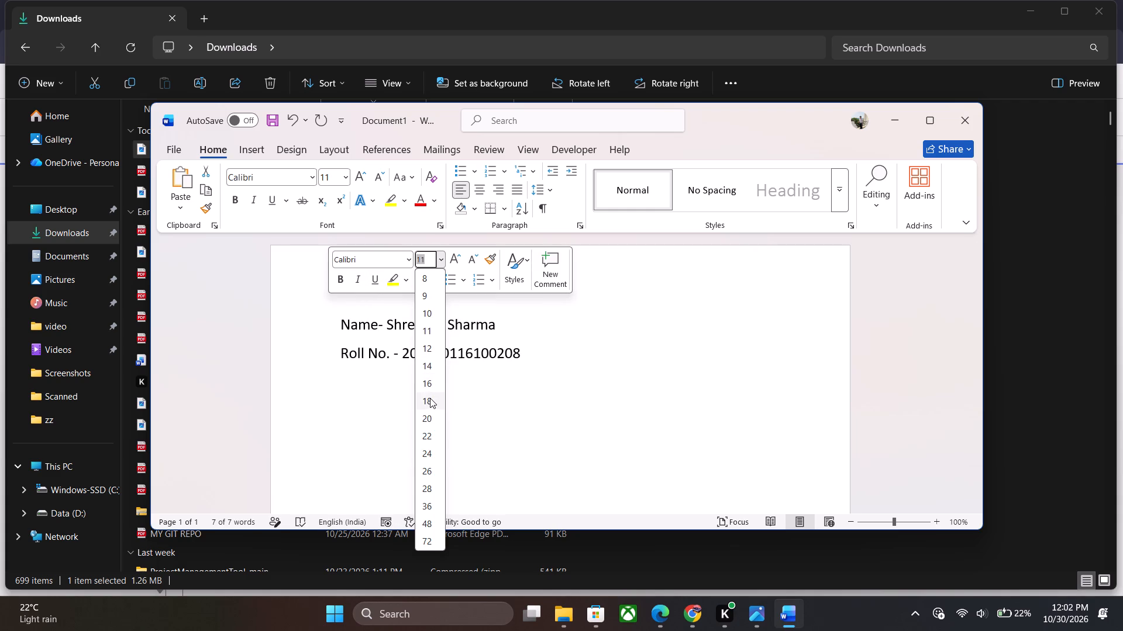
left_click(430, 398)
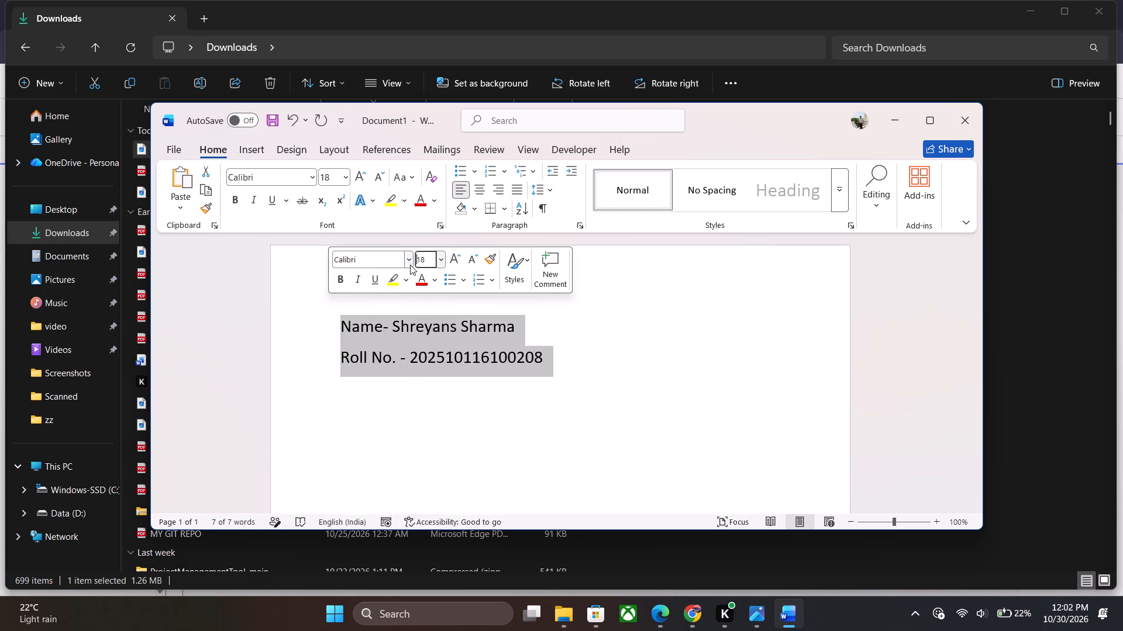
left_click(410, 265)
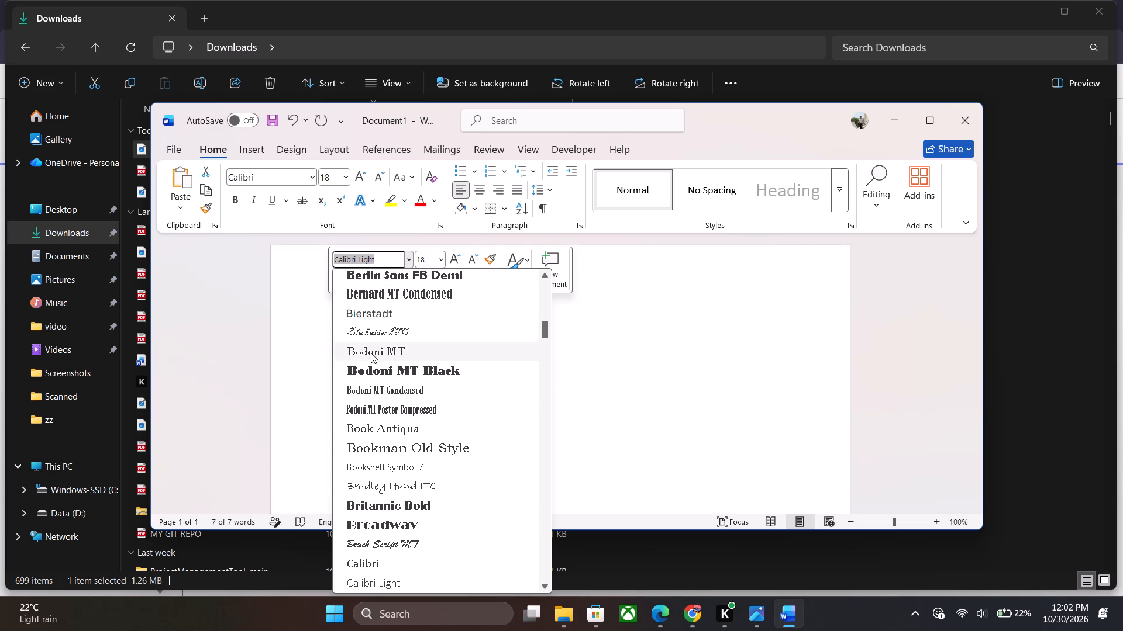
left_click(364, 372)
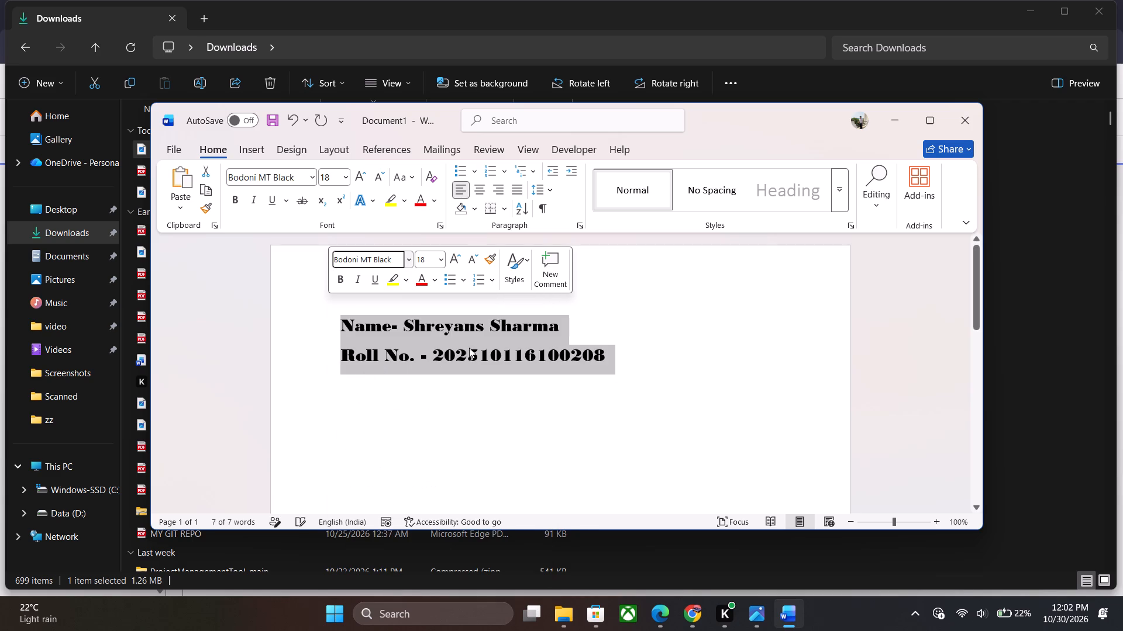
left_click(339, 275)
left_click(252, 199)
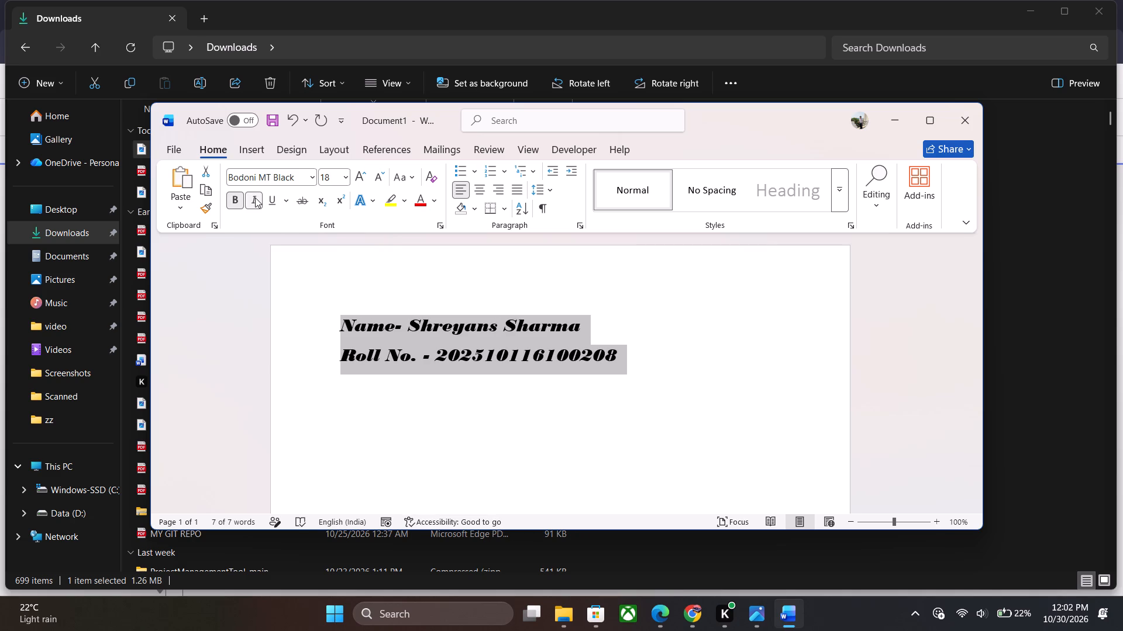
left_click(255, 197)
left_click(482, 188)
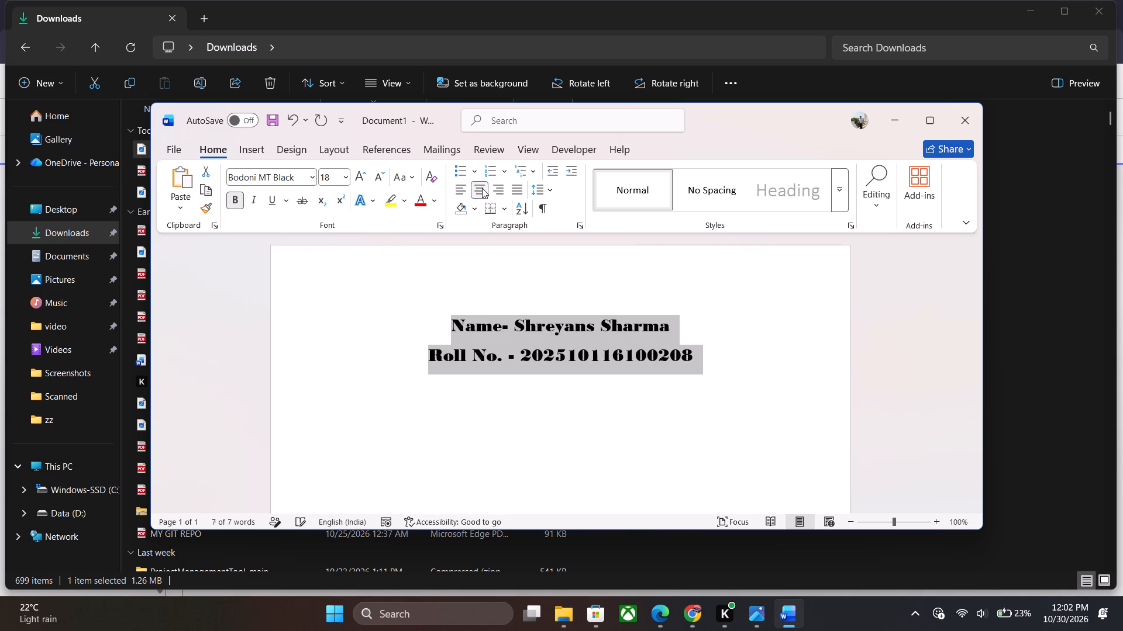
left_click(597, 477)
Add a left-aligned line reading "Part-A" below the roll number line.
scroll(608, 456, "down", 1)
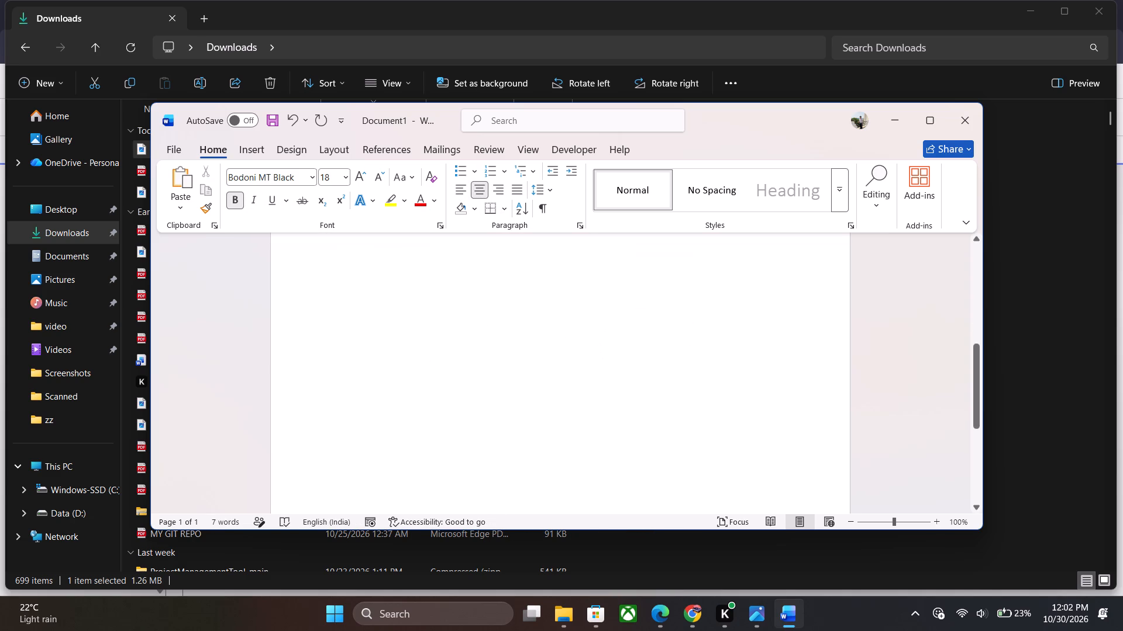
scroll(608, 456, "down", 1)
scroll(578, 444, "up", 2)
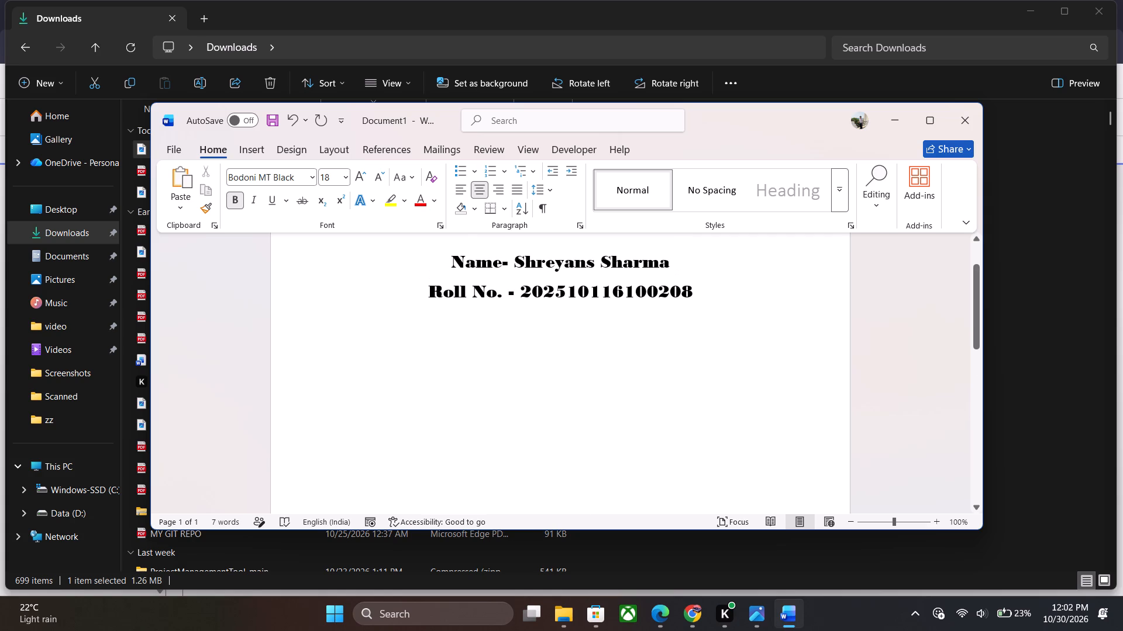
left_click(325, 341)
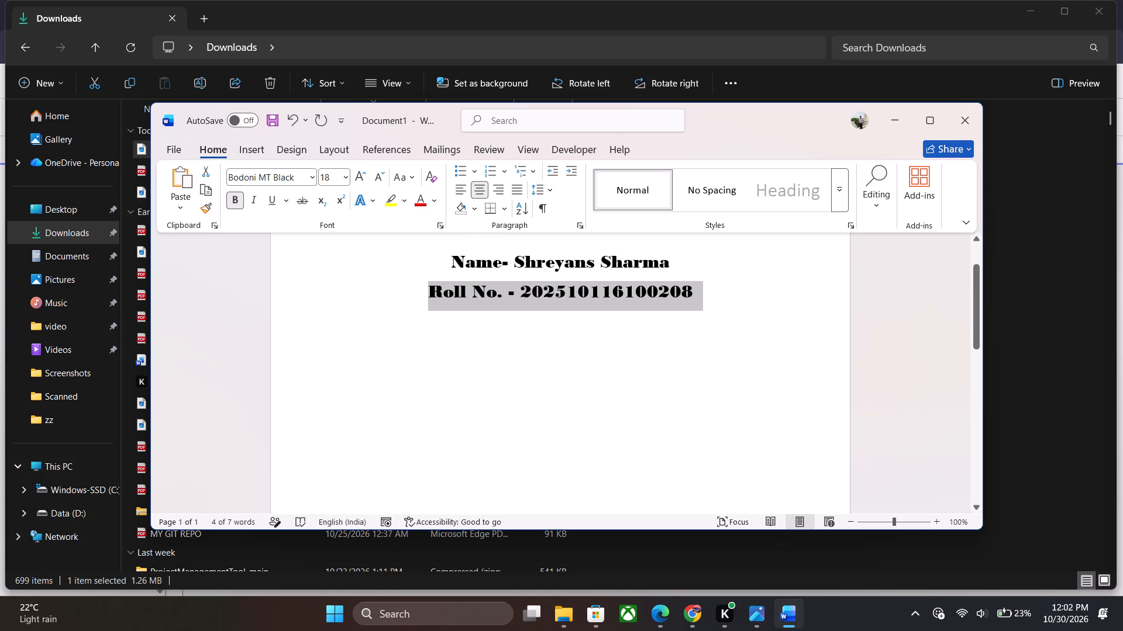
left_click(708, 303)
key("Return")
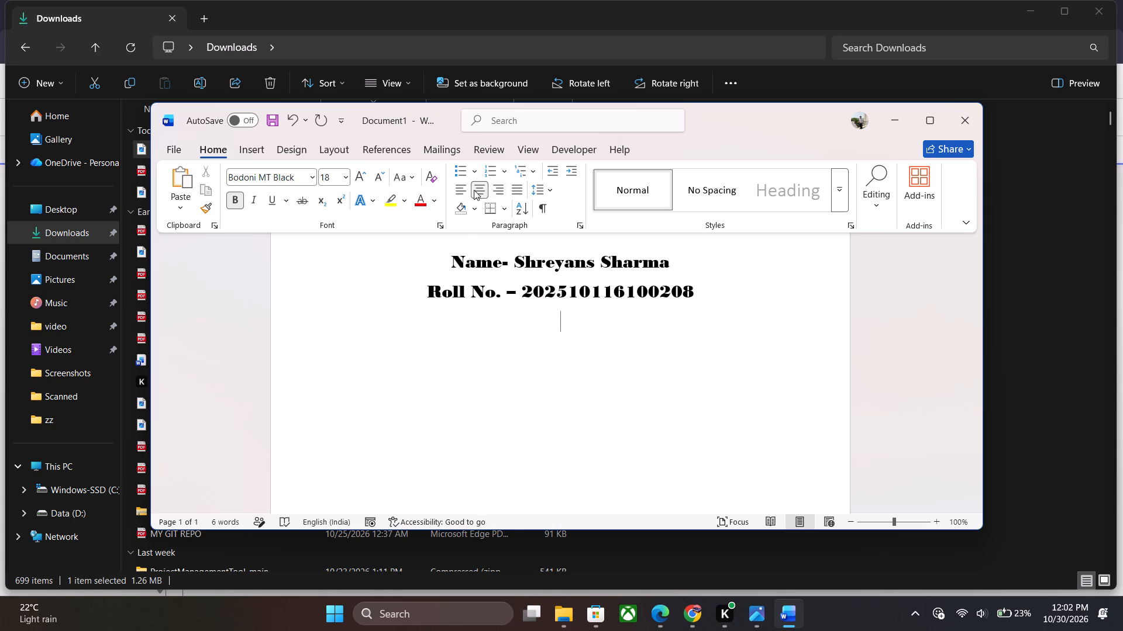
left_click(457, 190)
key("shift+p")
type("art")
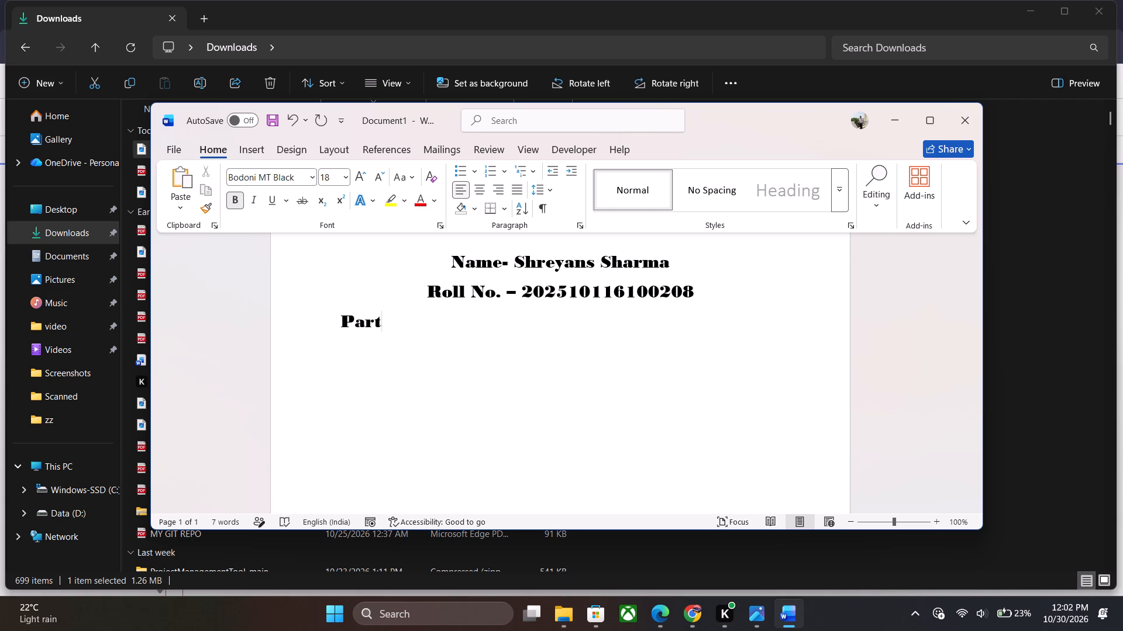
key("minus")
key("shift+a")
Set the "Part-A" heading to Arial Black at size 22.
left_click_drag(399, 317, 346, 321)
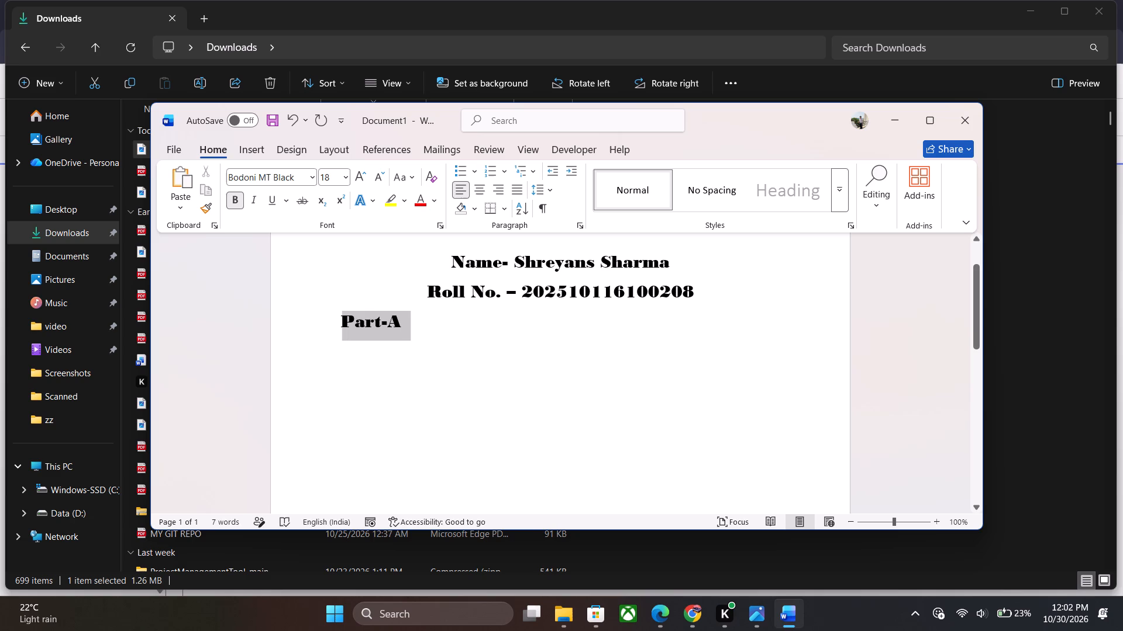
left_click_drag(346, 321, 347, 321)
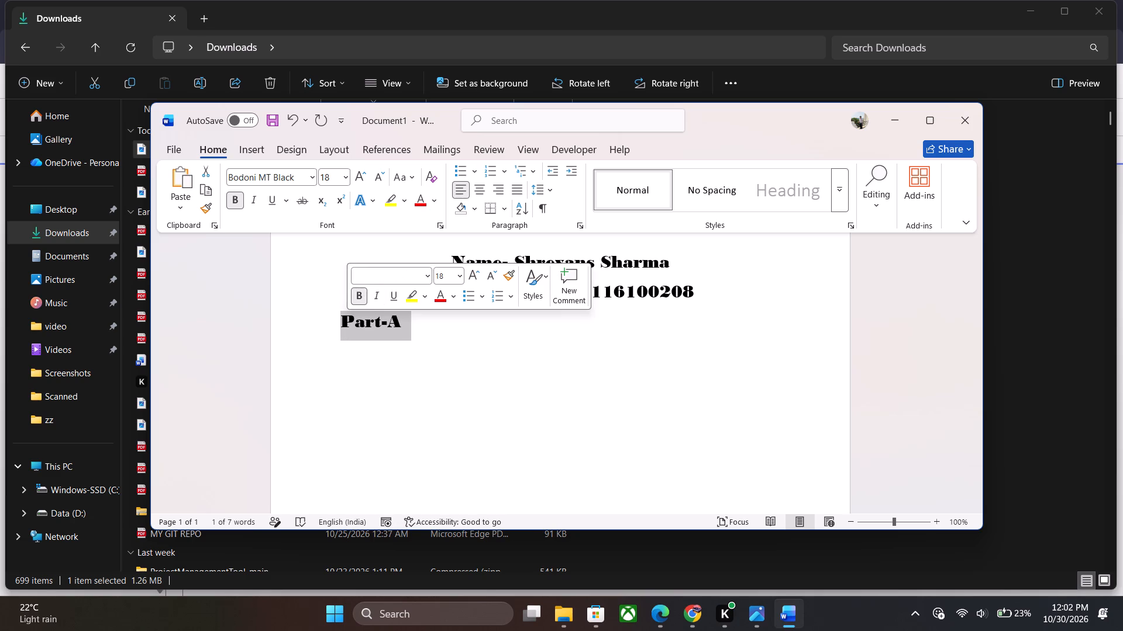
left_click(428, 273)
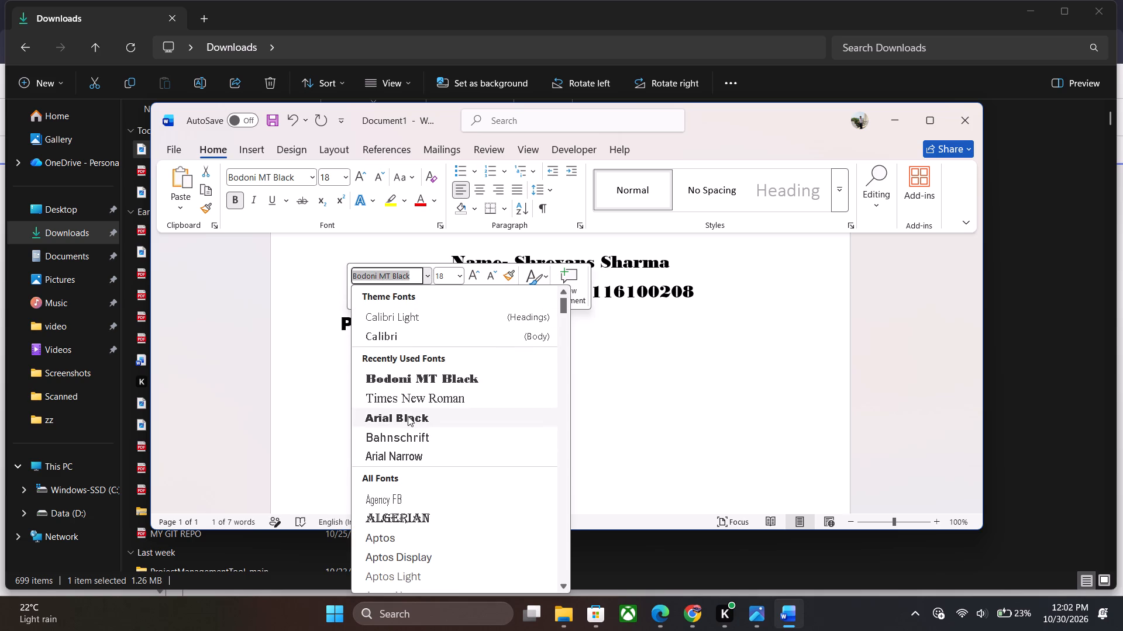
left_click(408, 416)
left_click(461, 275)
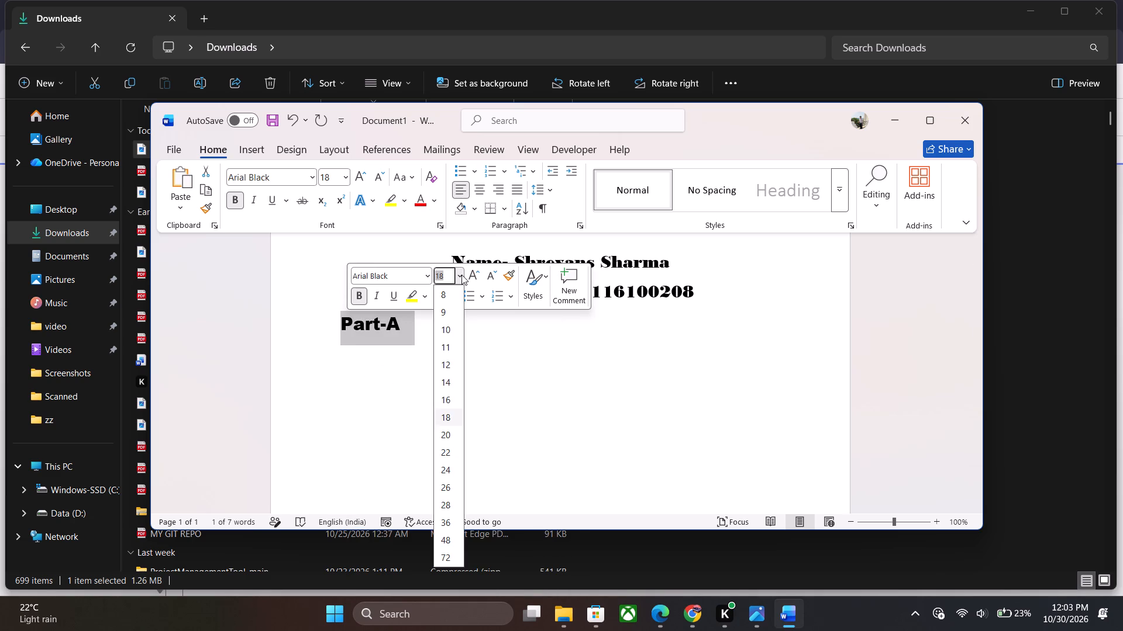
left_click(442, 446)
left_click(461, 327)
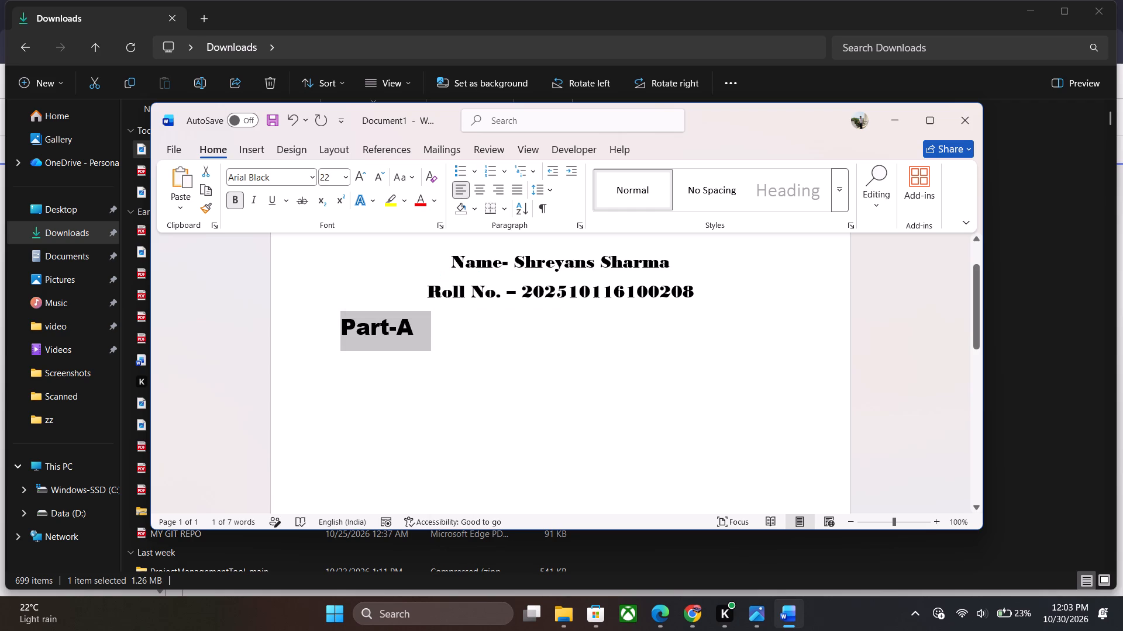
Insert an empty line above the "Part-A" heading and place the cursor at the heading's end.
left_click(332, 329)
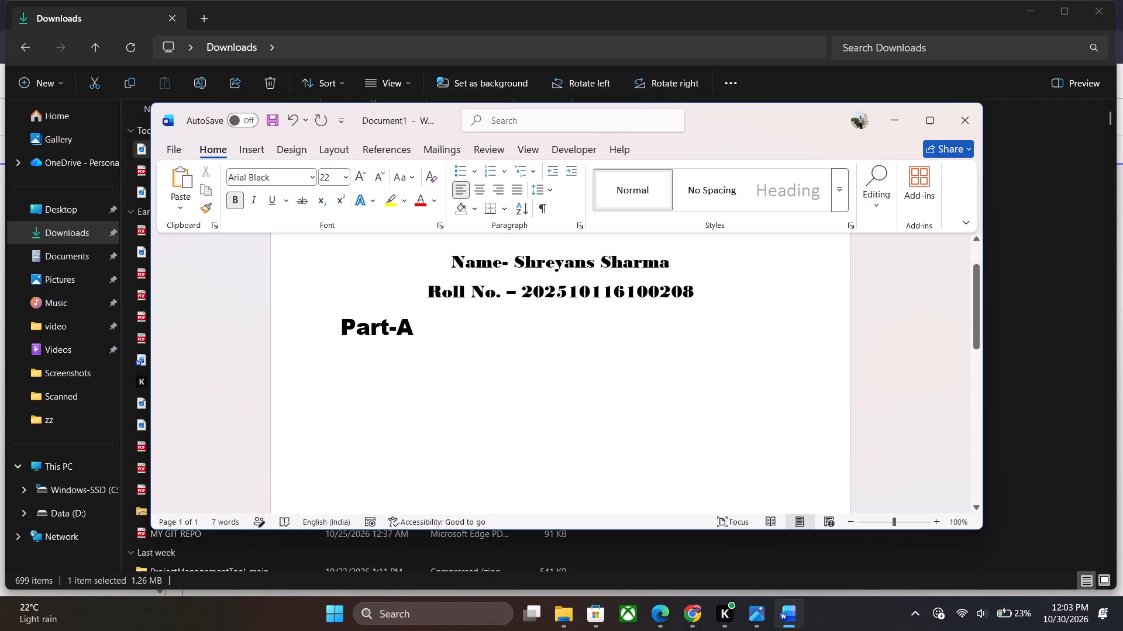
key("Return")
left_click(418, 365)
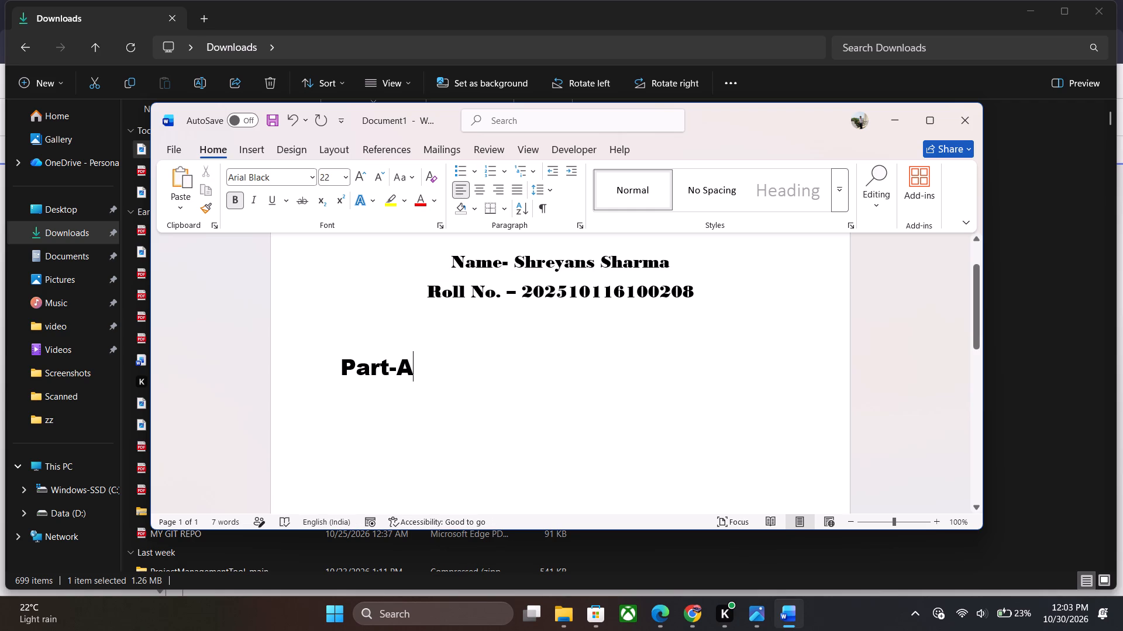
Insert an empty line below the "Part-A" heading.
key("Return")
scroll(479, 390, "down", 1)
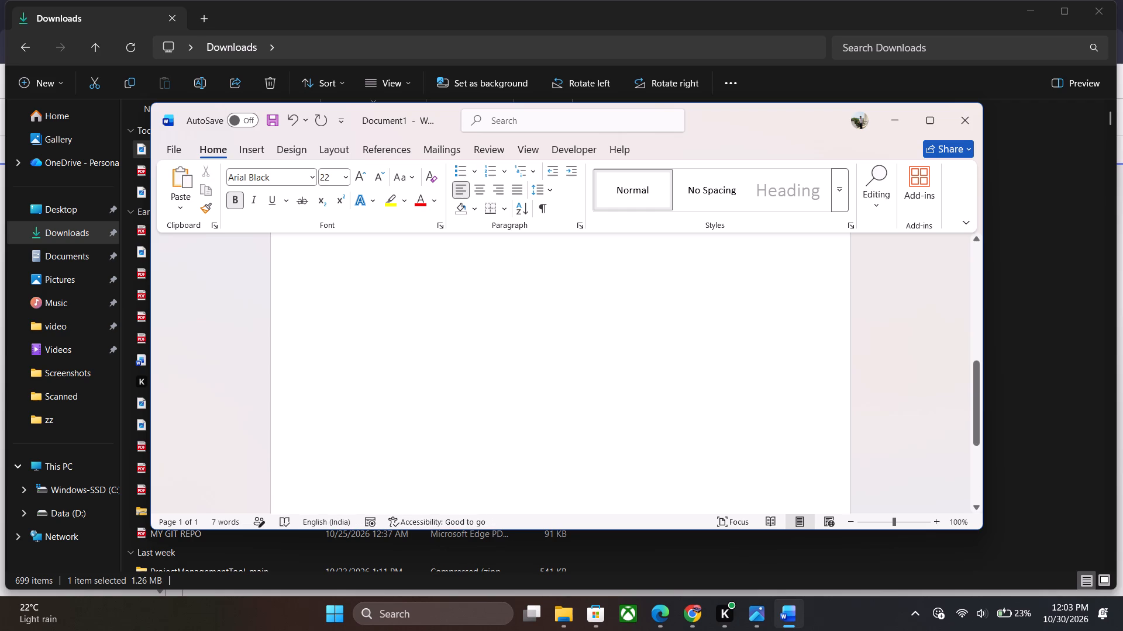
scroll(479, 390, "down", 1)
scroll(468, 398, "up", 2)
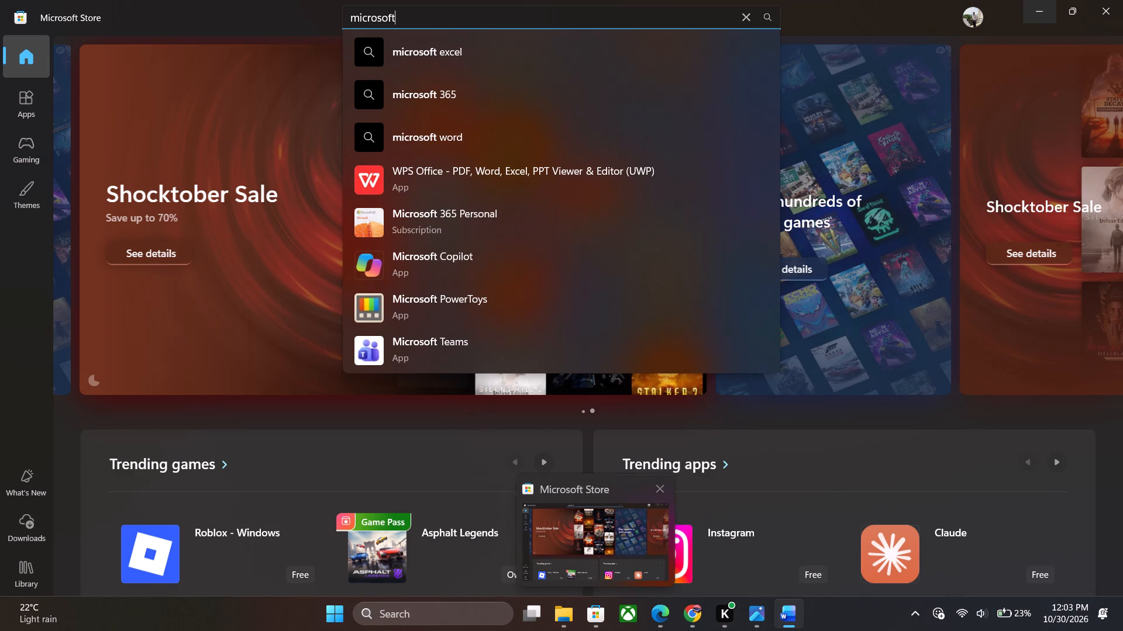
Append "(Validation Rule)" directly after "Part-A" in the heading, using Aptos Display for everything after the opening bracket.
left_click(425, 391)
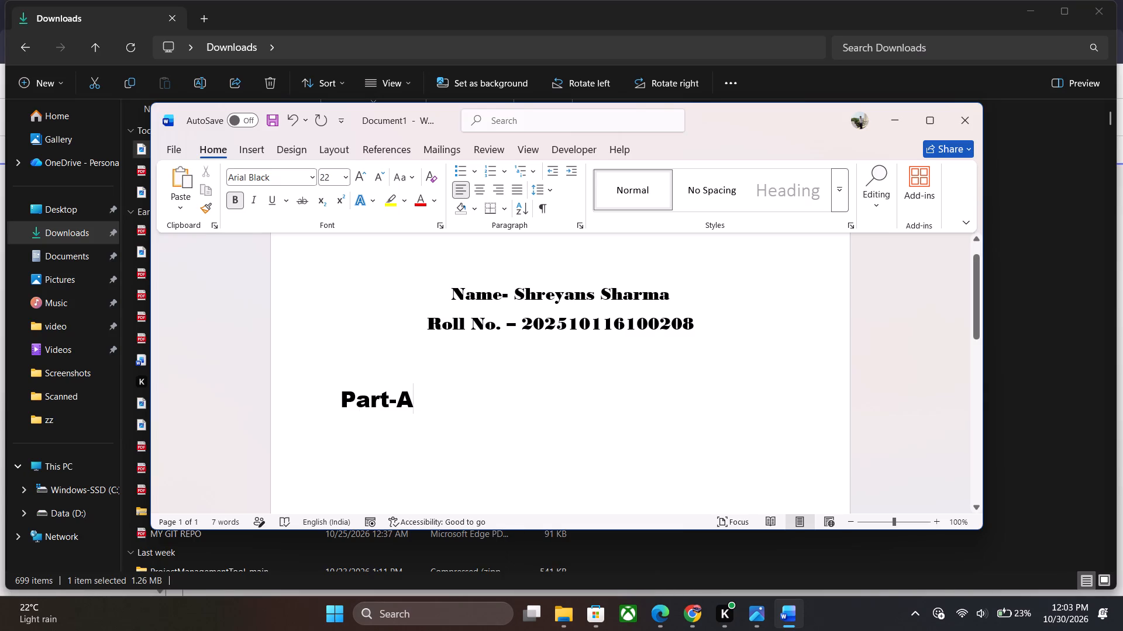
key("shift+parenleft")
left_click(311, 179)
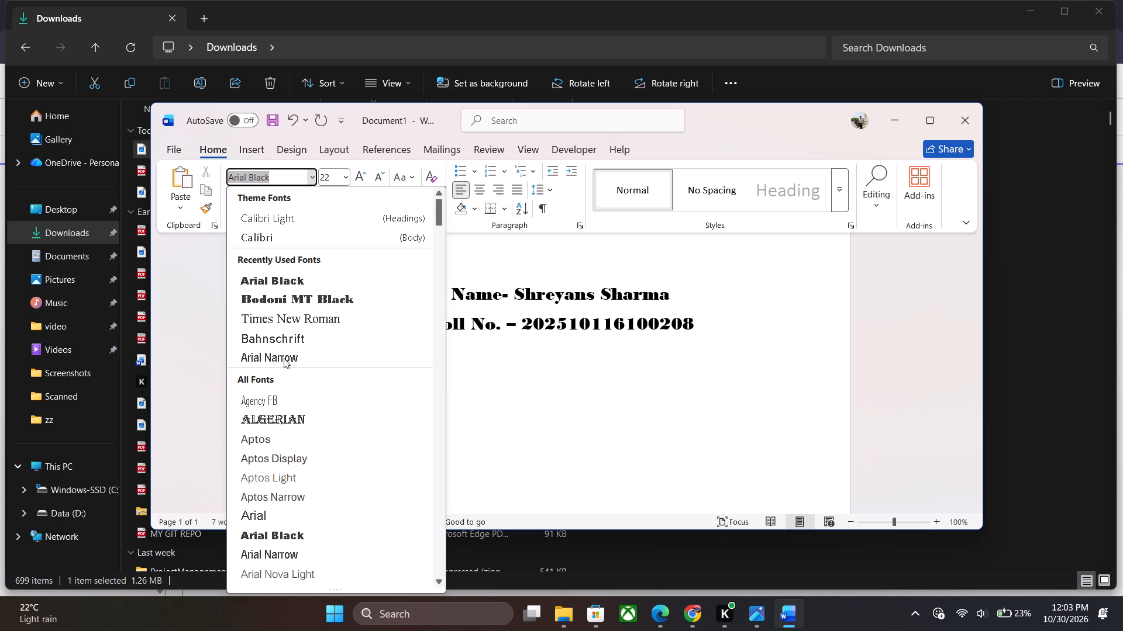
left_click(265, 463)
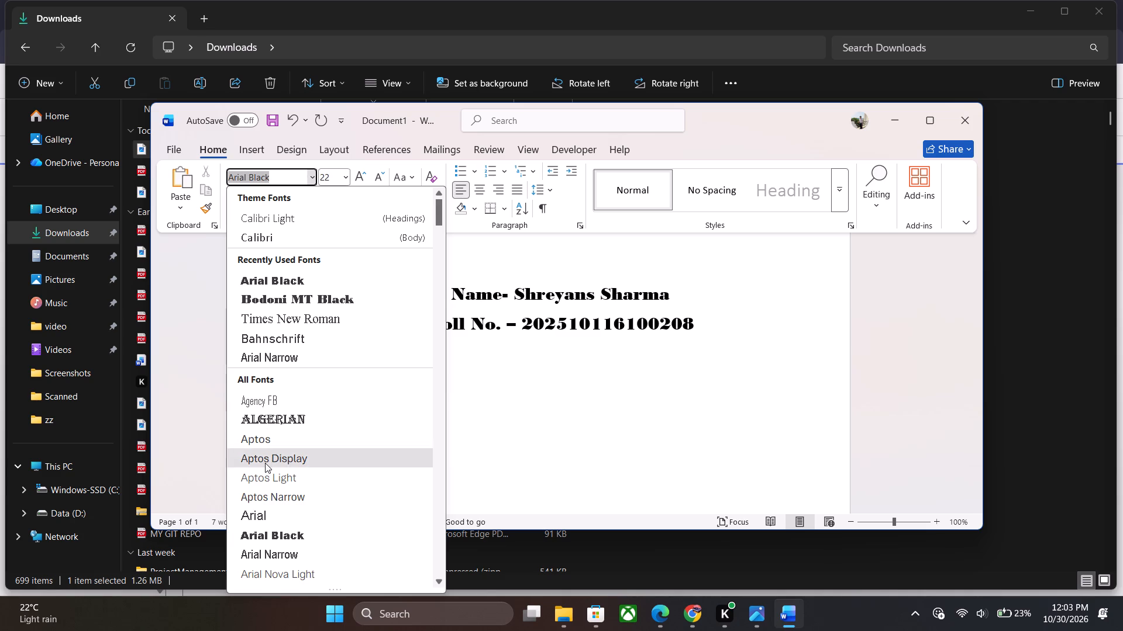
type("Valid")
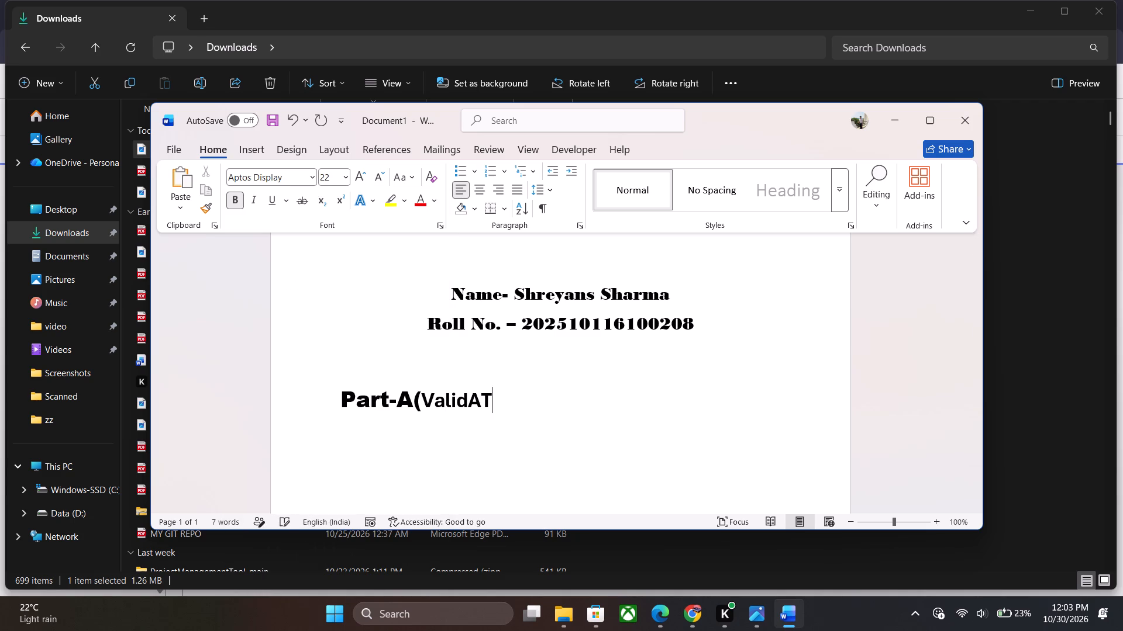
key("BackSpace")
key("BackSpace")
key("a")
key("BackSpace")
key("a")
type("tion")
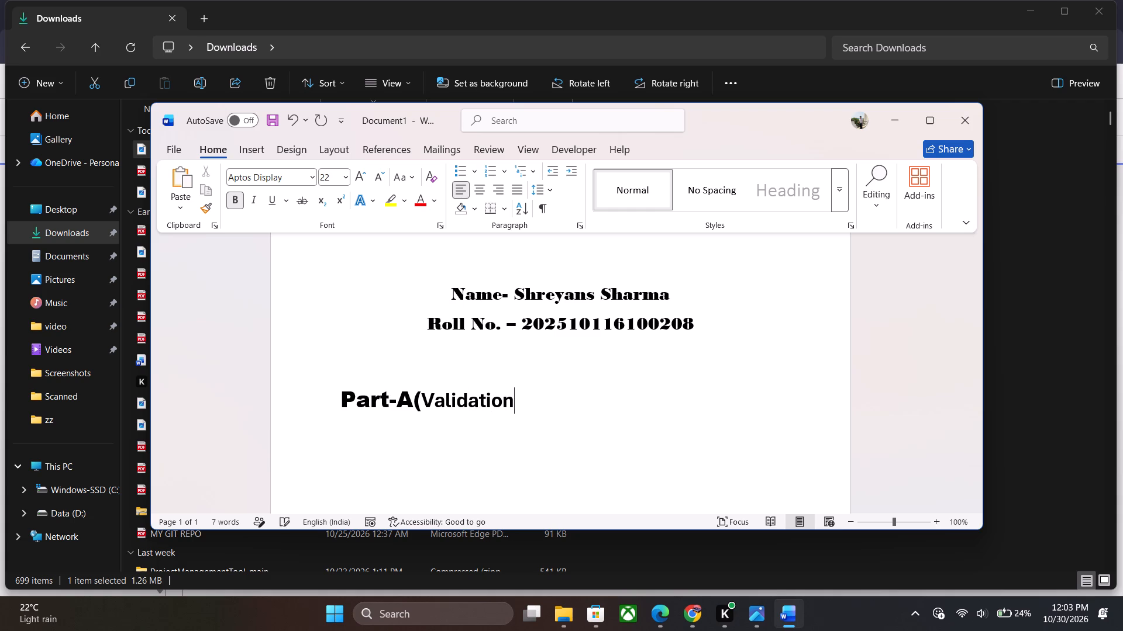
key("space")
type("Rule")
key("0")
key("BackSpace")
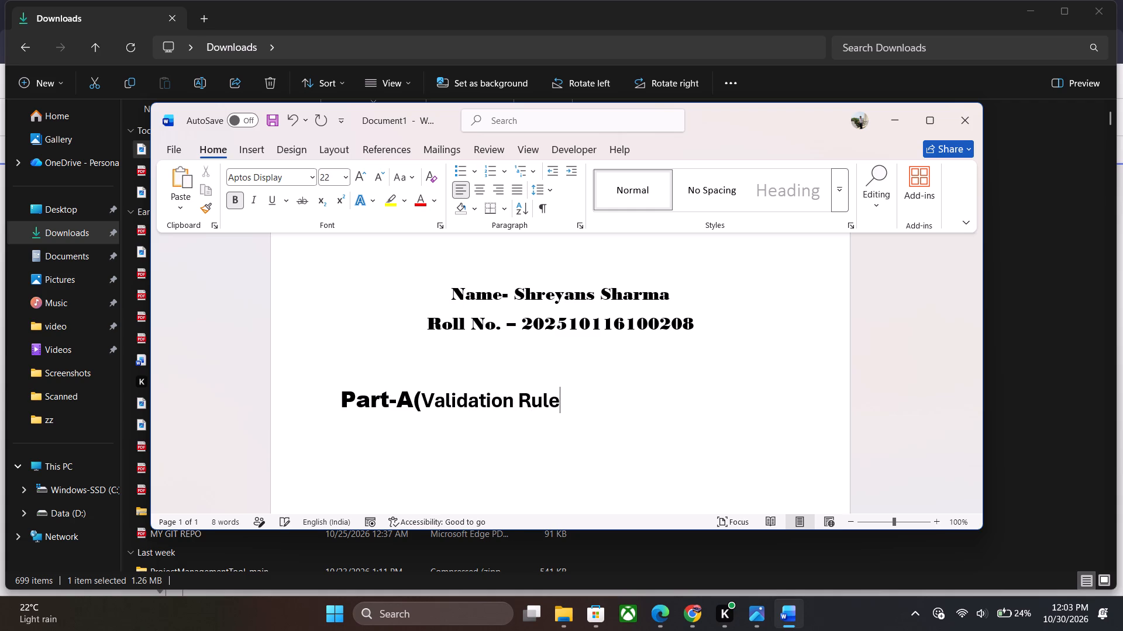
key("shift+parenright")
Replace the heading's closing bracket with one in Arial Black.
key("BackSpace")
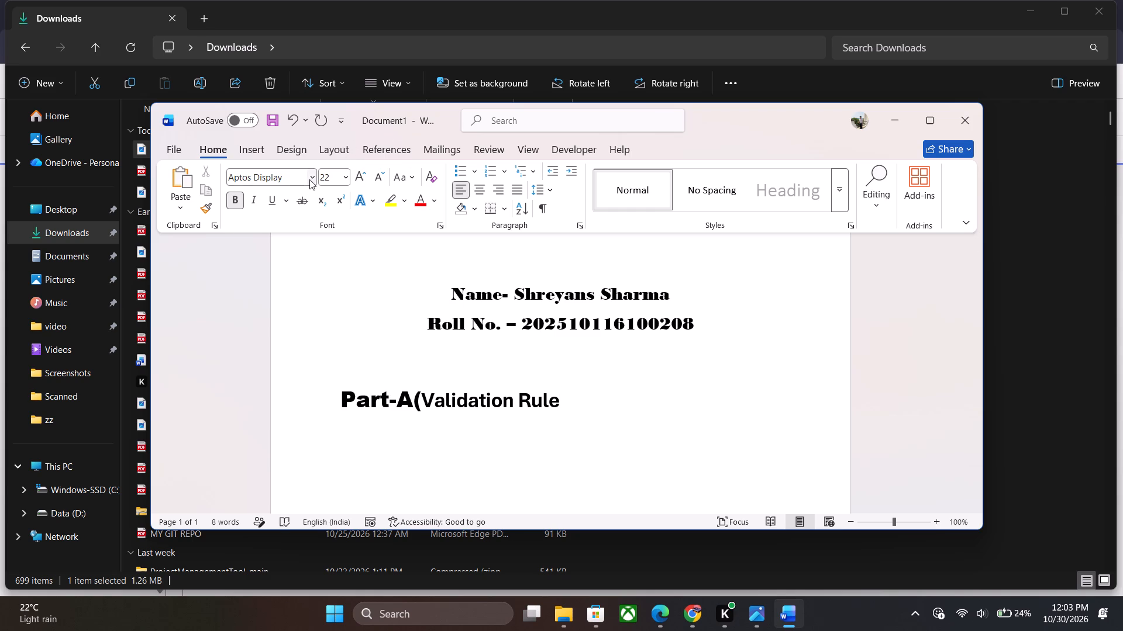
left_click(309, 179)
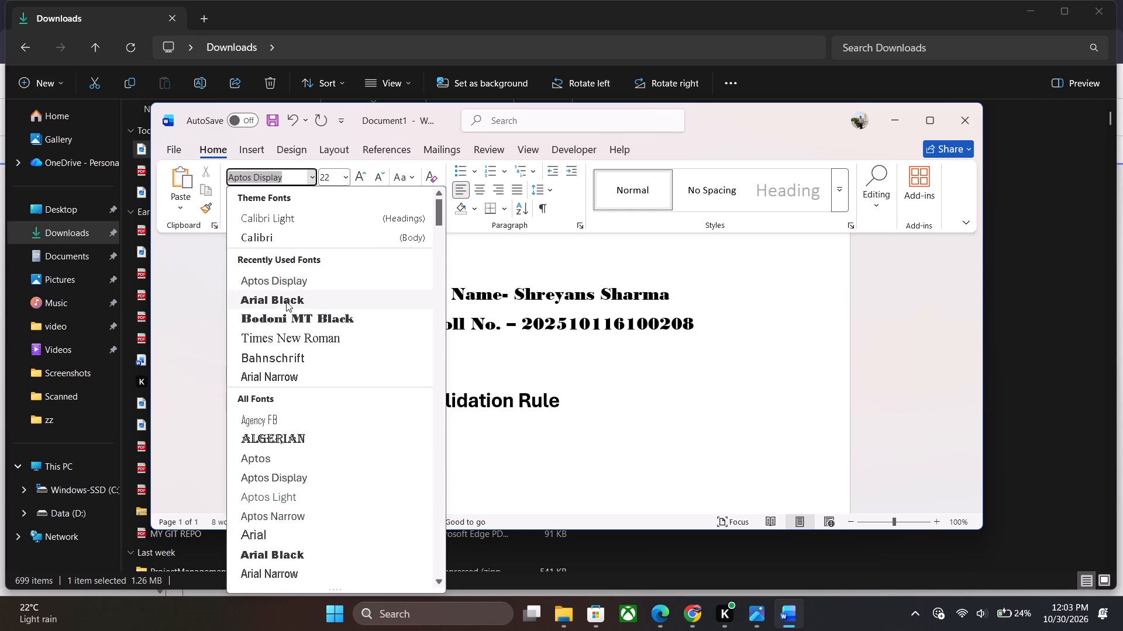
left_click(286, 301)
key("shift+parenright")
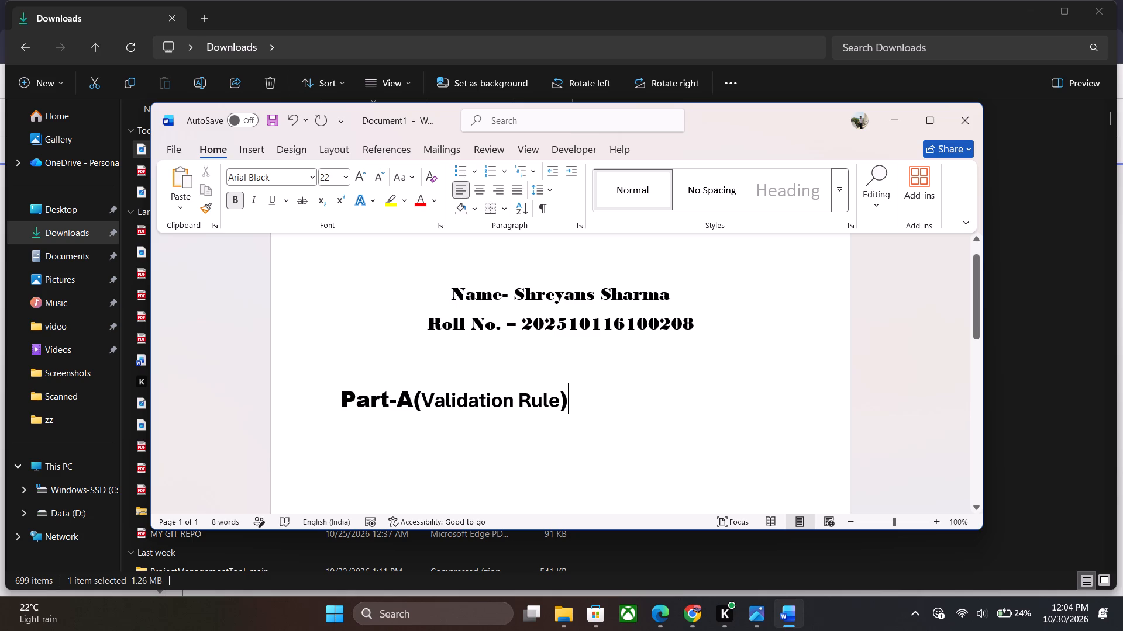
Change the font of the words "Validation Rule" inside the heading's brackets to Aptos Narrow.
key("Left")
key("shift+Left")
key("shift+Left")
key("shift+Left")
key("shift+Left")
key("shift+Left")
key("shift+Left")
key("shift+Left")
key("shift+Left")
key("shift+Left")
key("shift+Left")
key("shift+Left")
key("shift+Left")
key("shift+Left")
key("shift+Left")
key("shift+Left")
key("shift+Left")
key("shift+Left")
key("shift+Left")
key("shift+Left")
key("shift+Left")
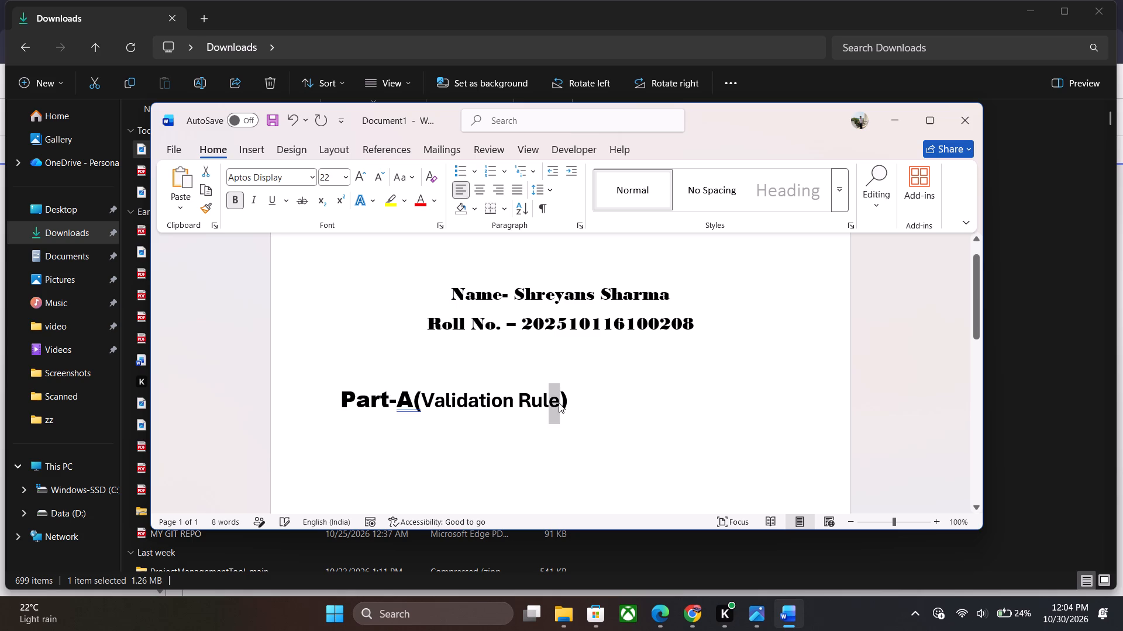
key("shift+Right")
key("shift+Right")
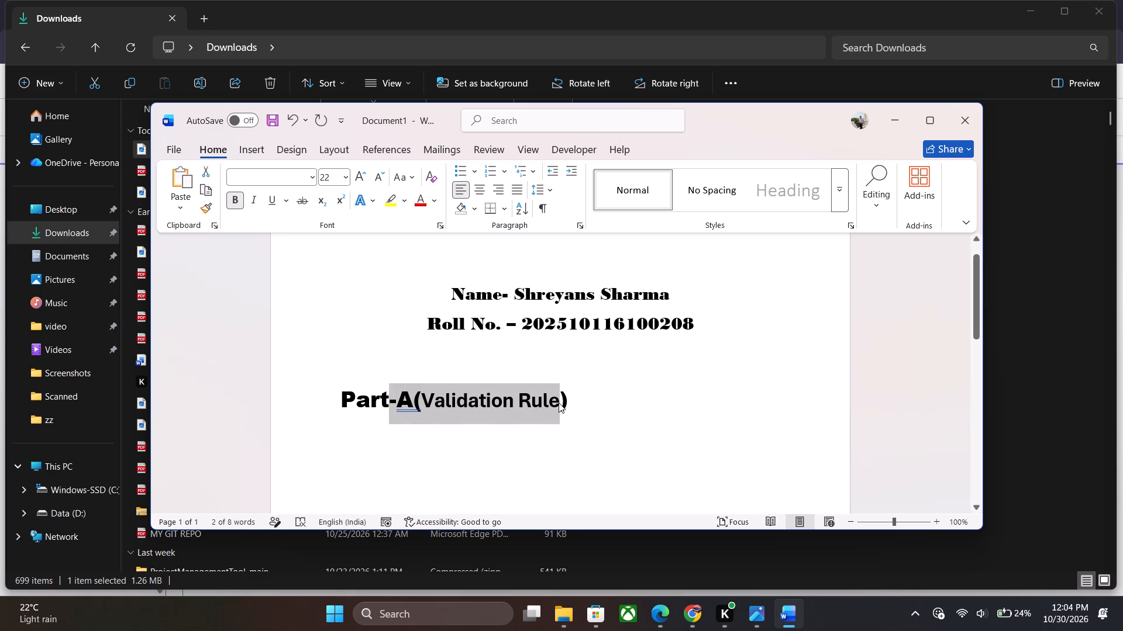
key("shift+Right")
key("shift+Right")
key("shift+Right")
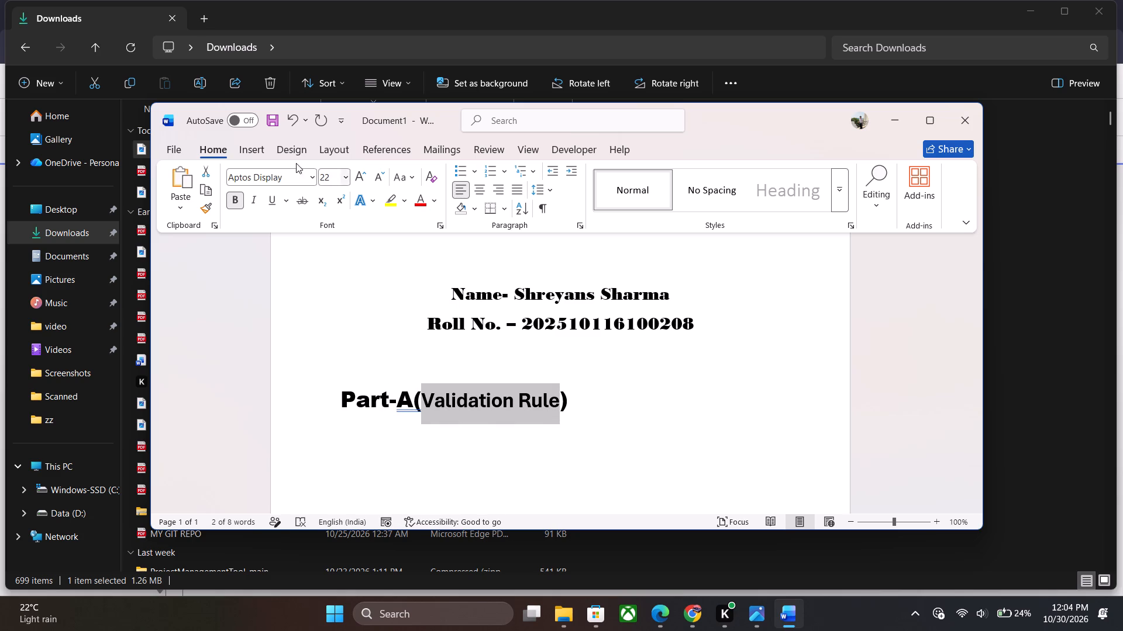
left_click(312, 179)
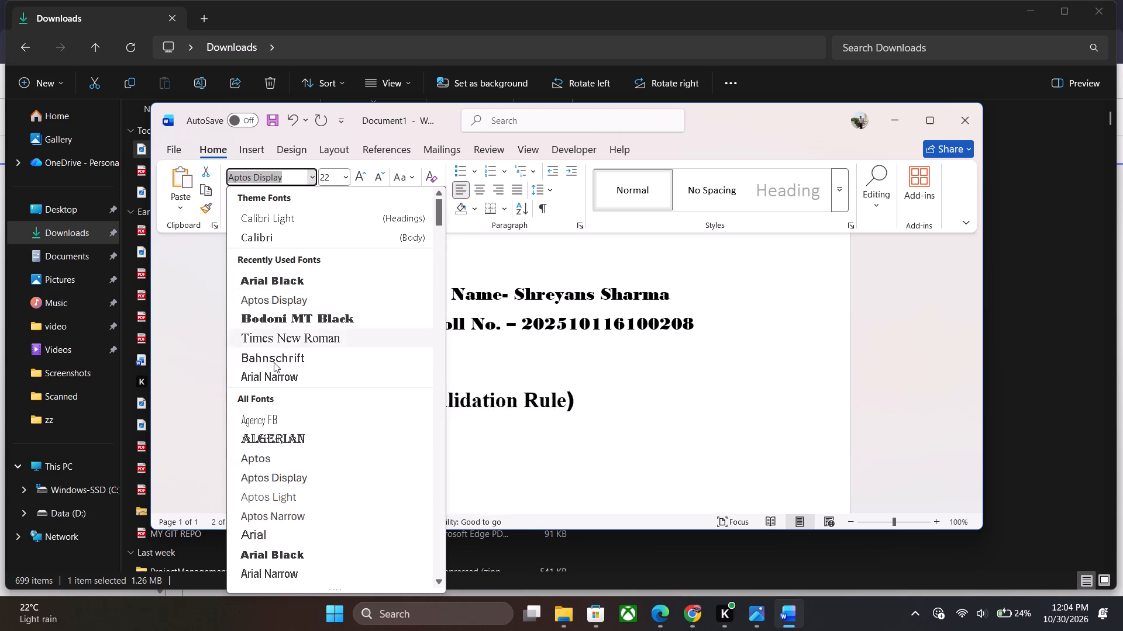
left_click(263, 521)
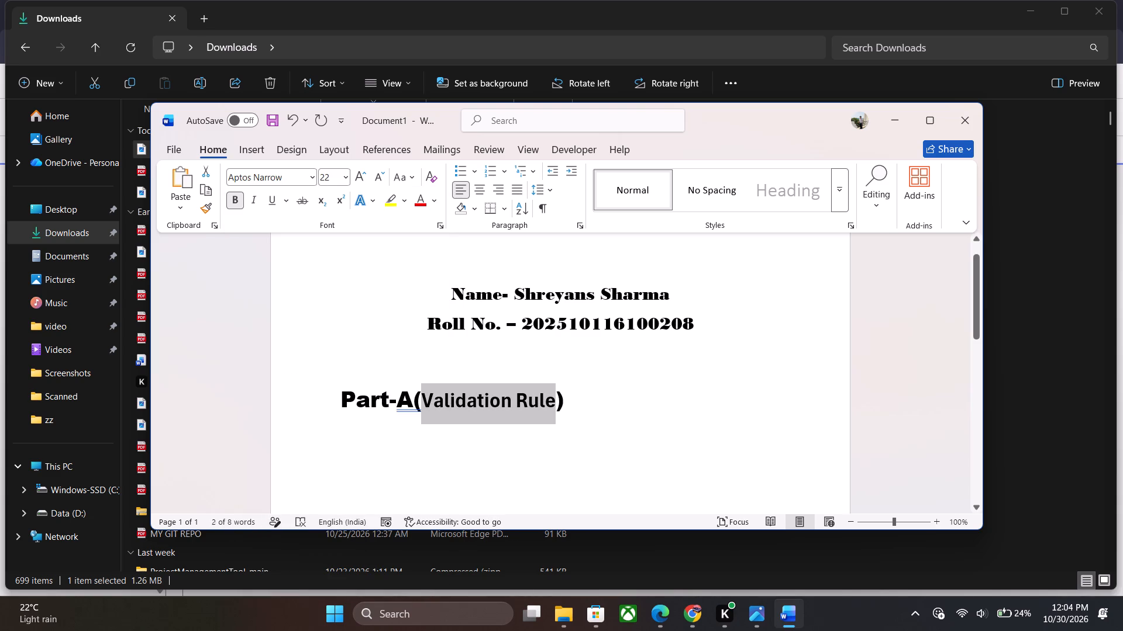
Place the cursor on the empty line below the "Part-A(Validation Rule)" heading.
left_click(602, 424)
scroll(580, 427, "down", 1)
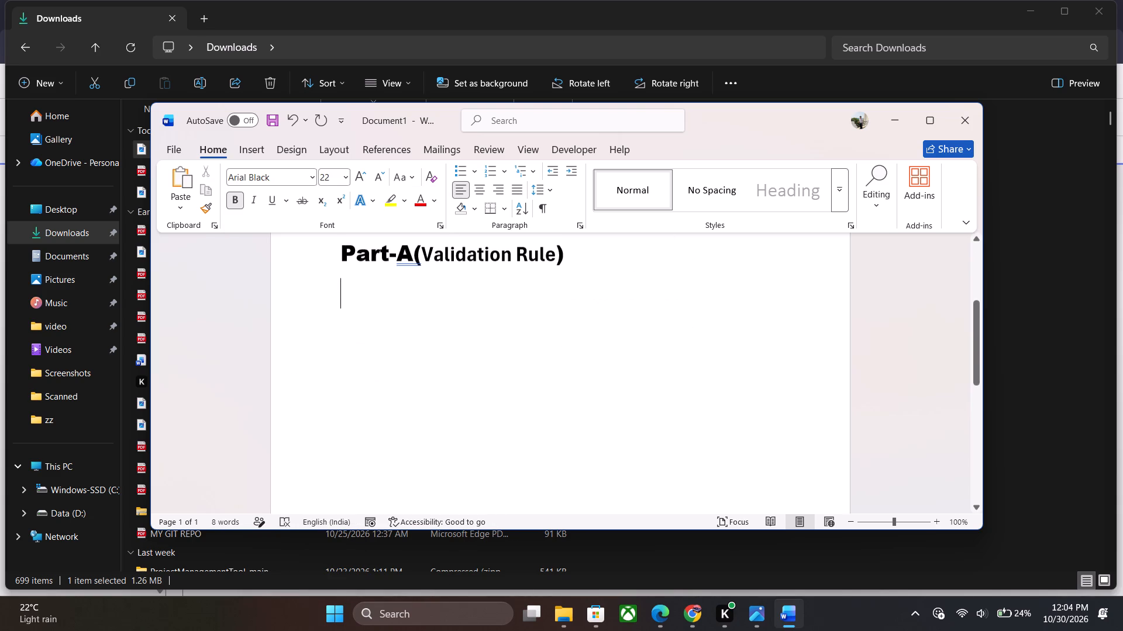
scroll(580, 427, "down", 1)
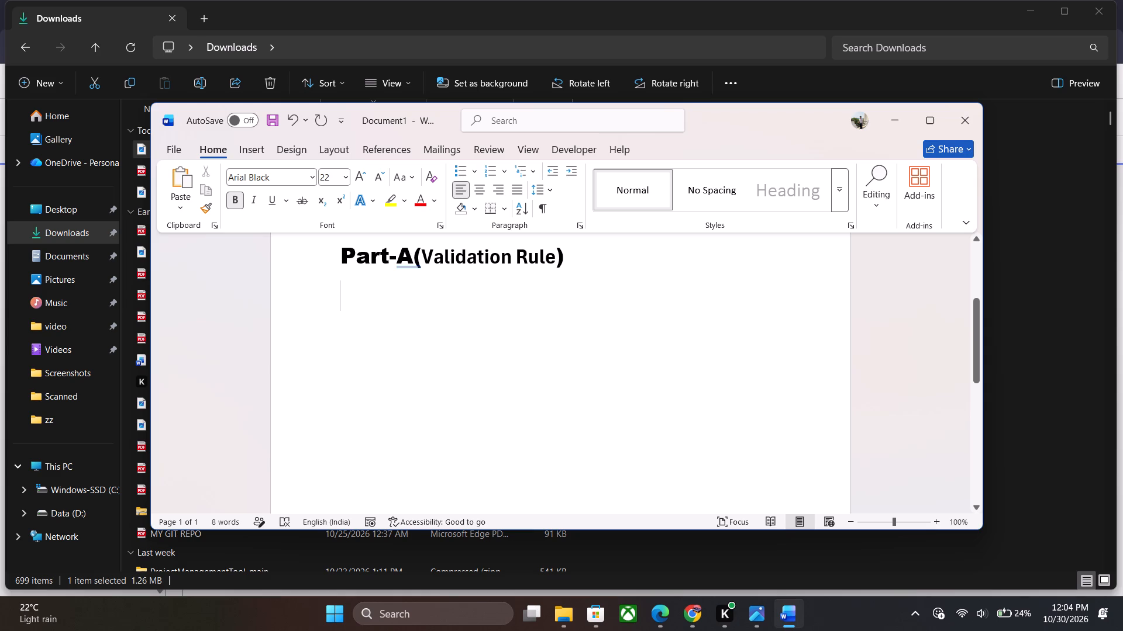
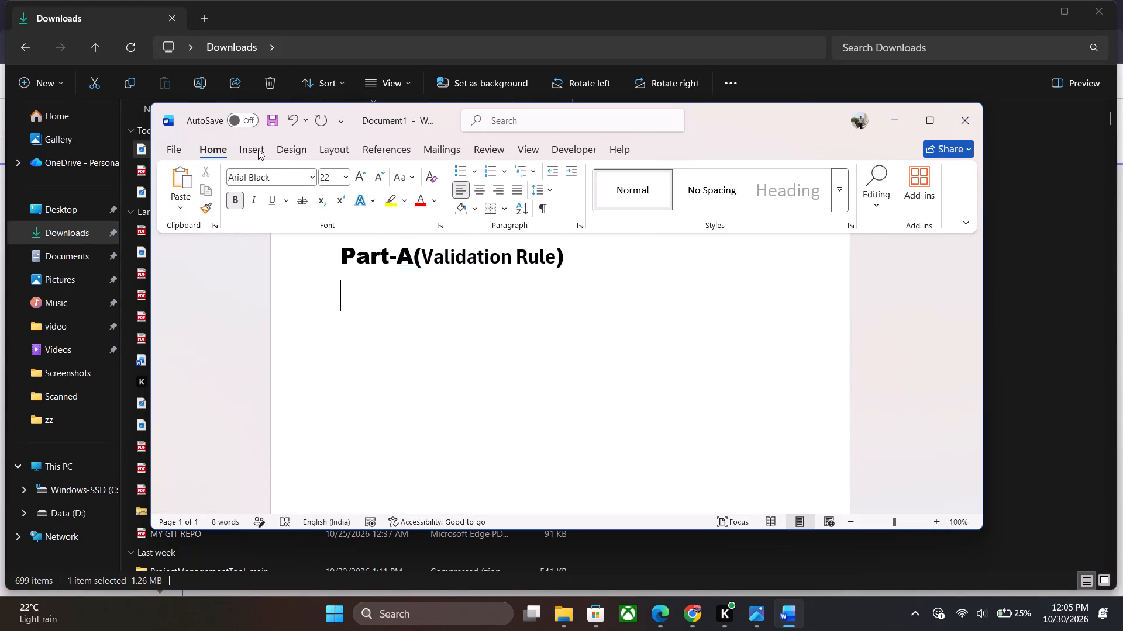
Browse this device's Screenshots folder for a picture to insert below the Part-A heading, then leave picture insertion.
left_click(258, 150)
left_click(263, 185)
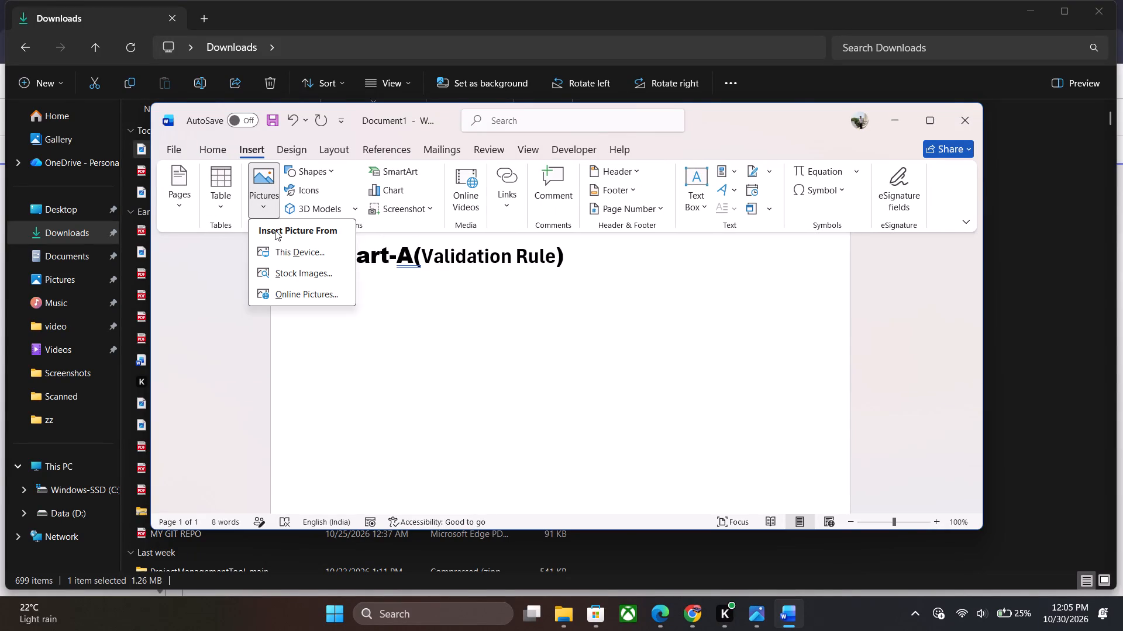
left_click(280, 247)
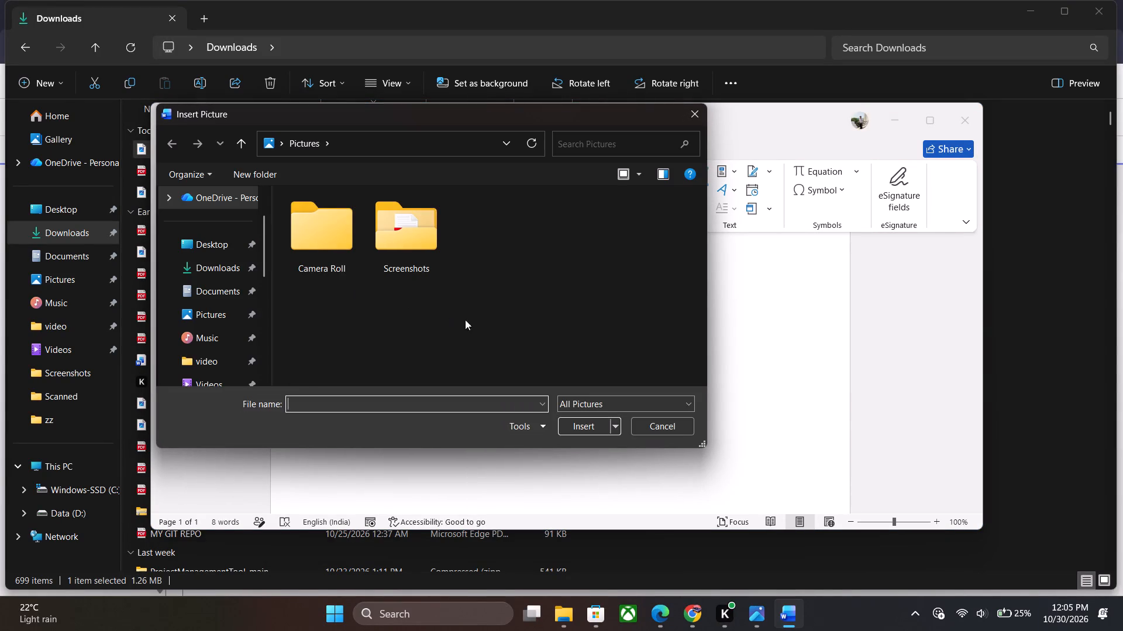
double_click(394, 234)
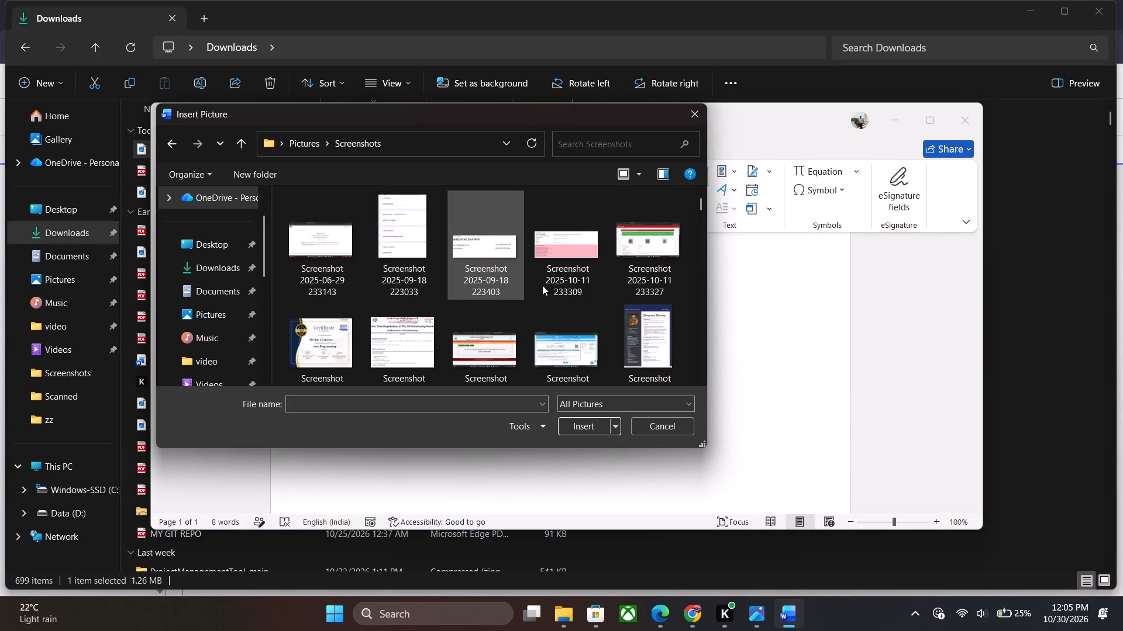
scroll(543, 285, "down", 14)
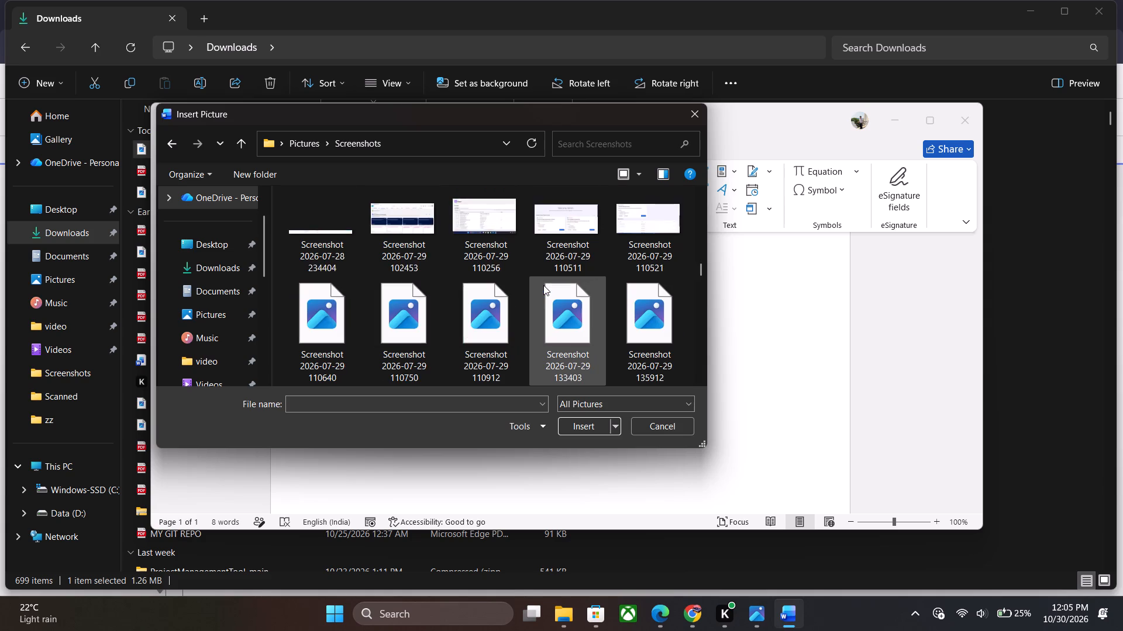
scroll(543, 285, "down", 2)
scroll(543, 285, "down", 20)
scroll(543, 285, "down", 20)
scroll(543, 285, "down", 20)
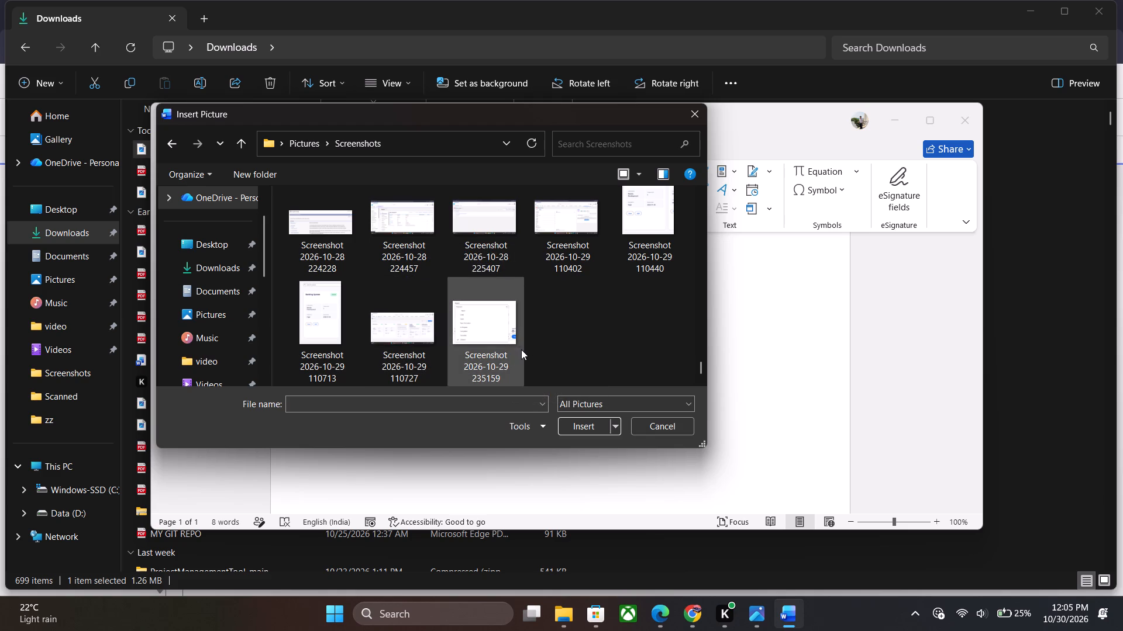
scroll(577, 347, "down", 6)
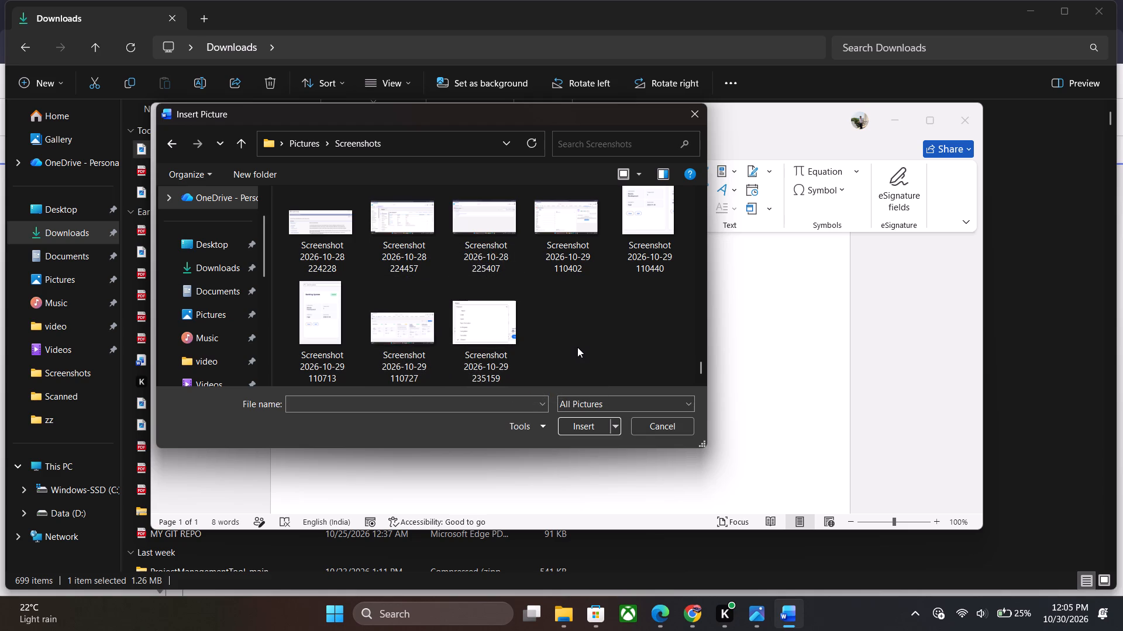
scroll(577, 347, "down", 12)
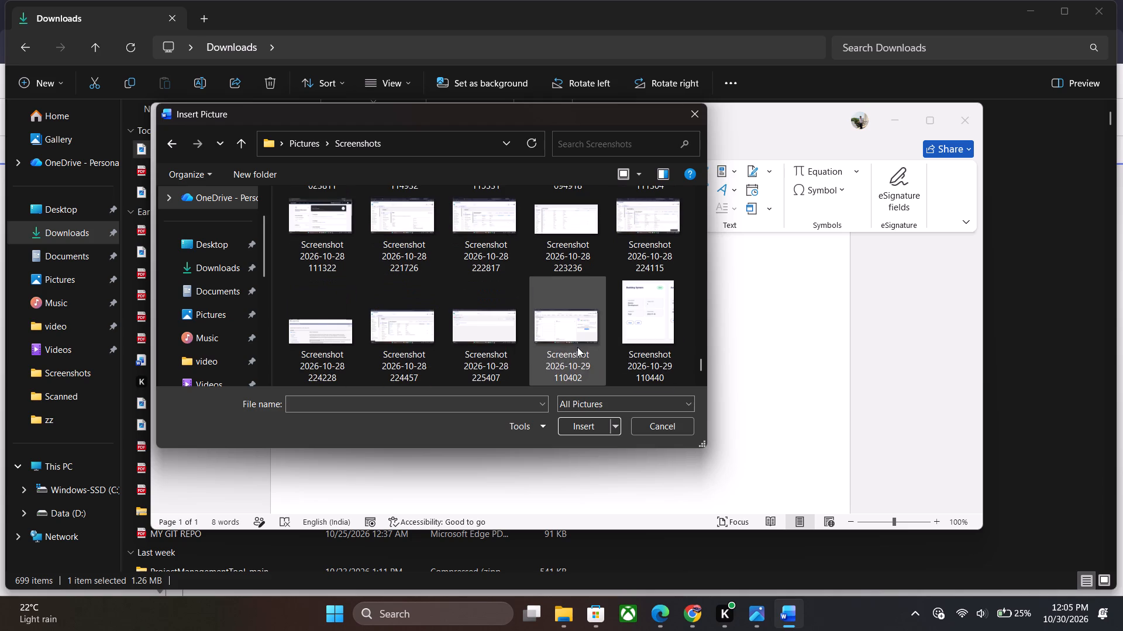
scroll(577, 347, "down", 2)
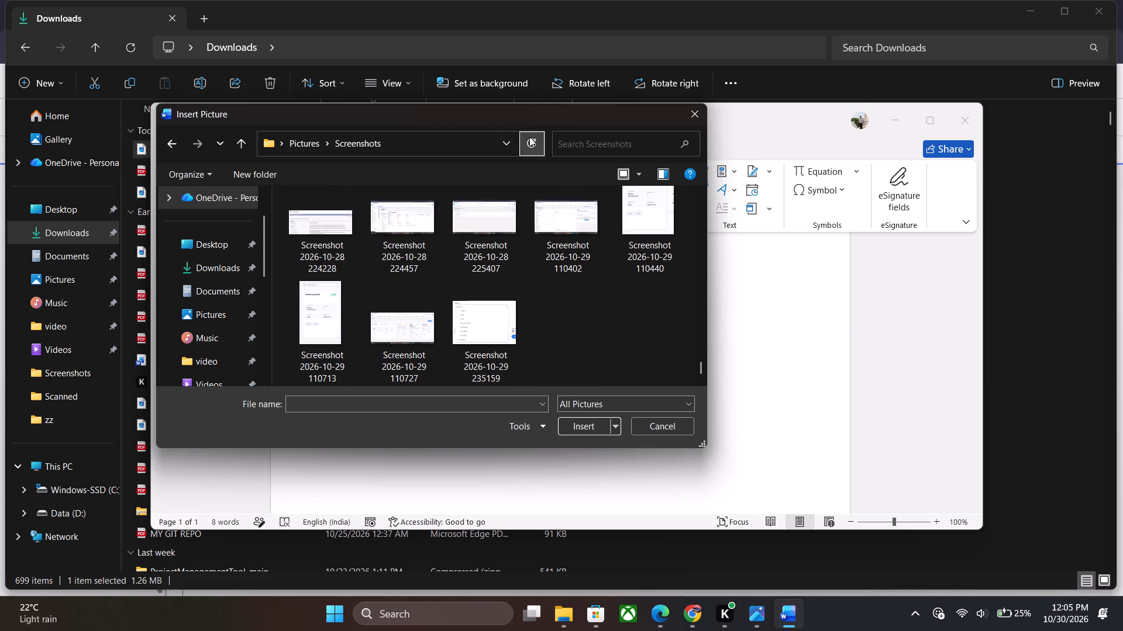
left_click(529, 137)
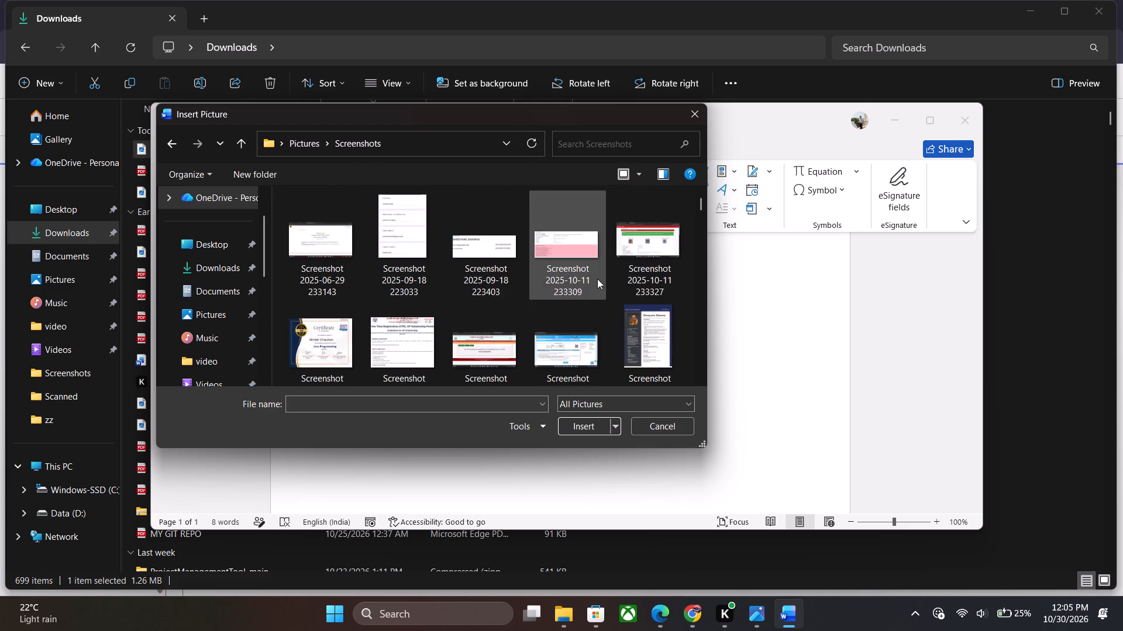
scroll(596, 281, "down", 20)
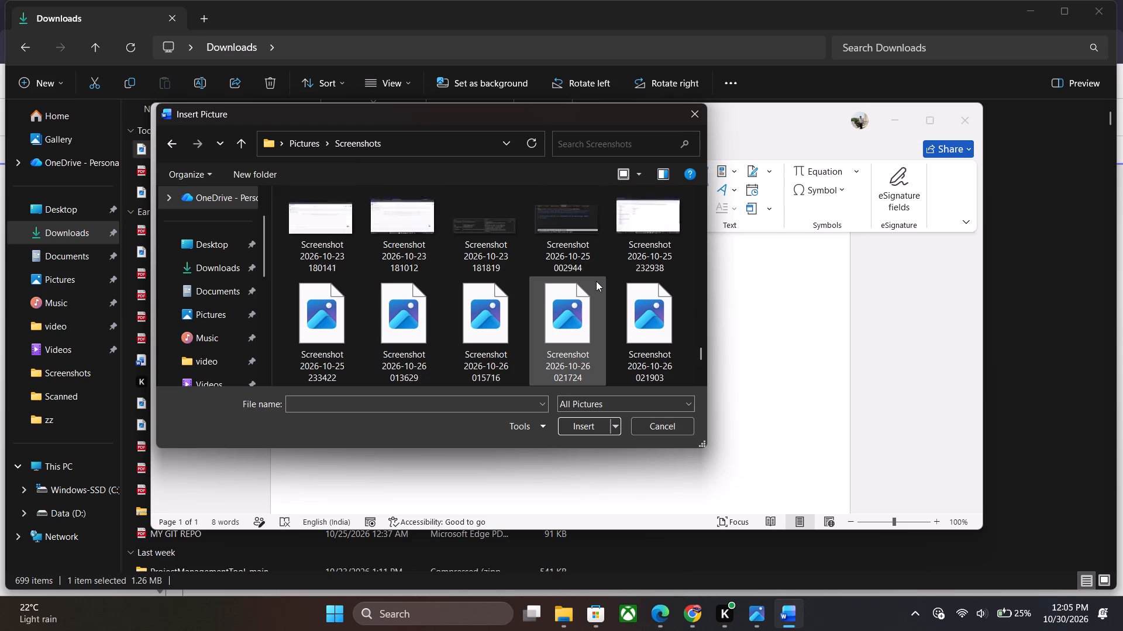
scroll(596, 281, "down", 3)
left_click(701, 115)
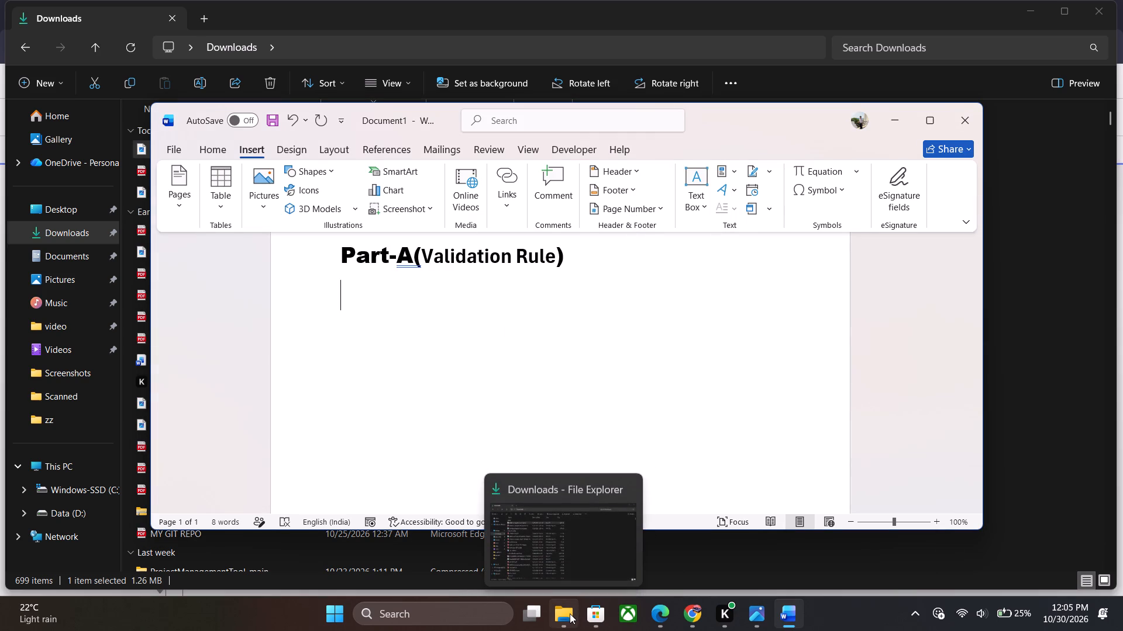
left_click(895, 120)
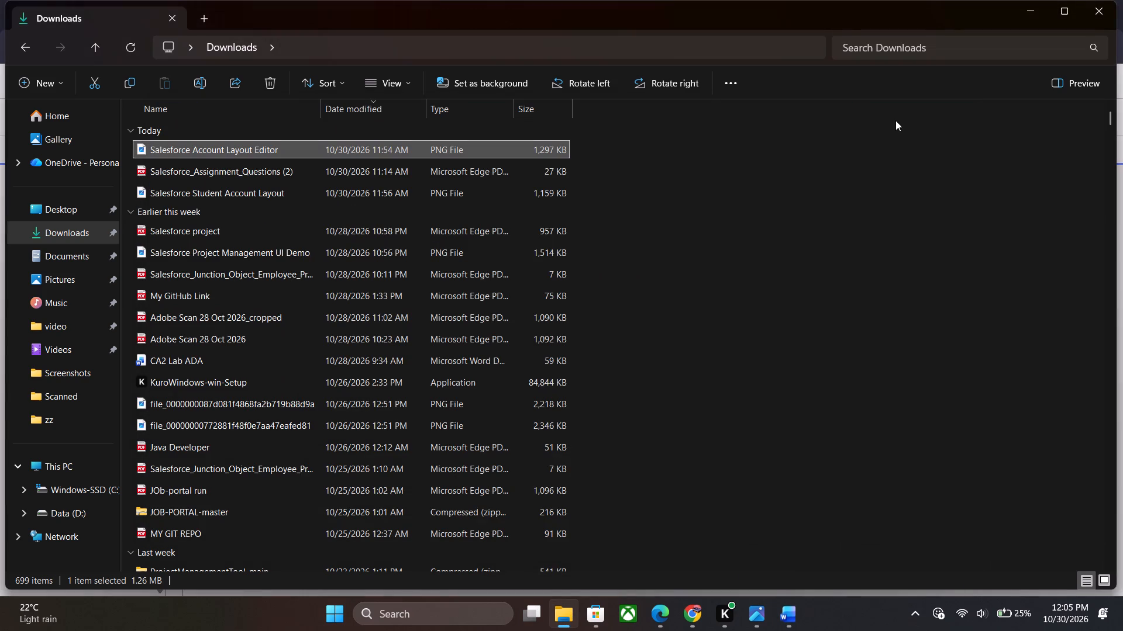
left_click(53, 277)
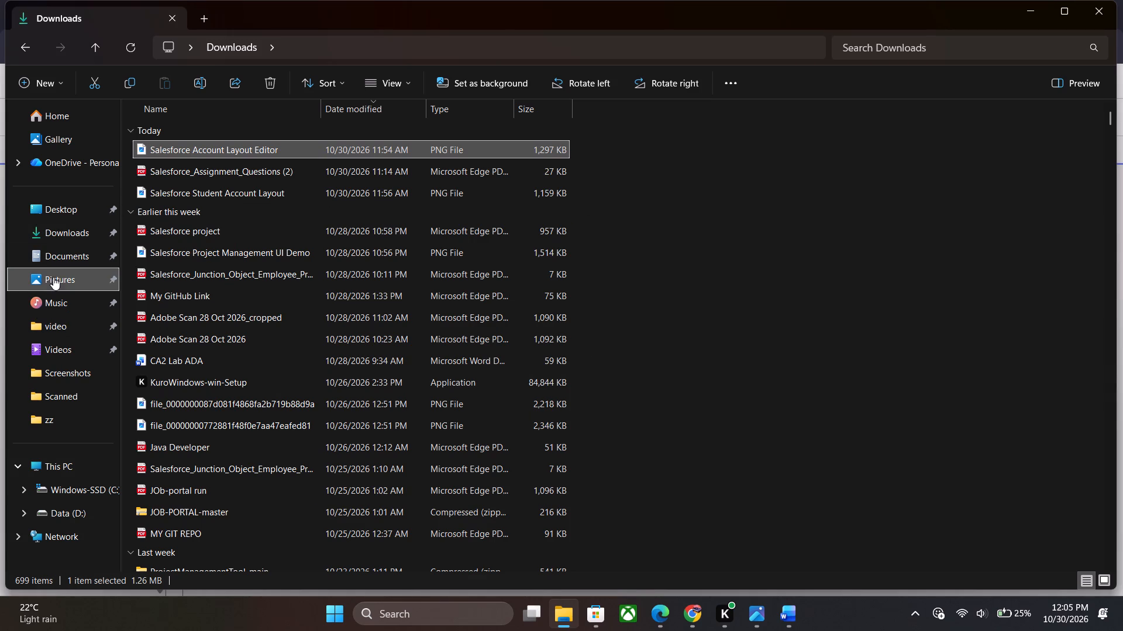
double_click(260, 161)
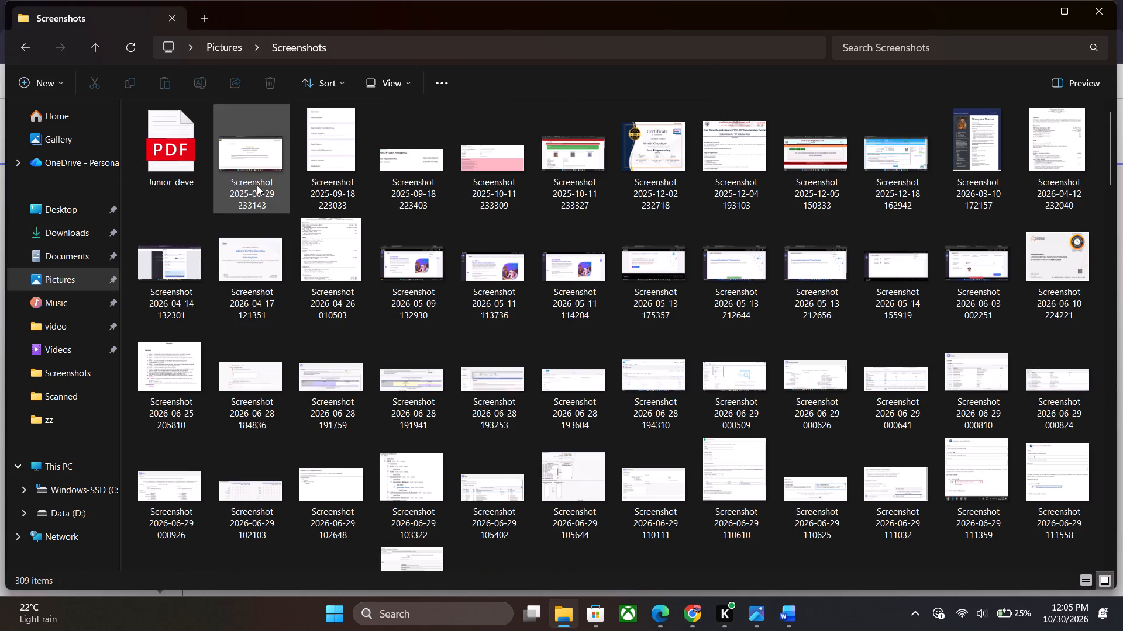
scroll(712, 364, "down", 15)
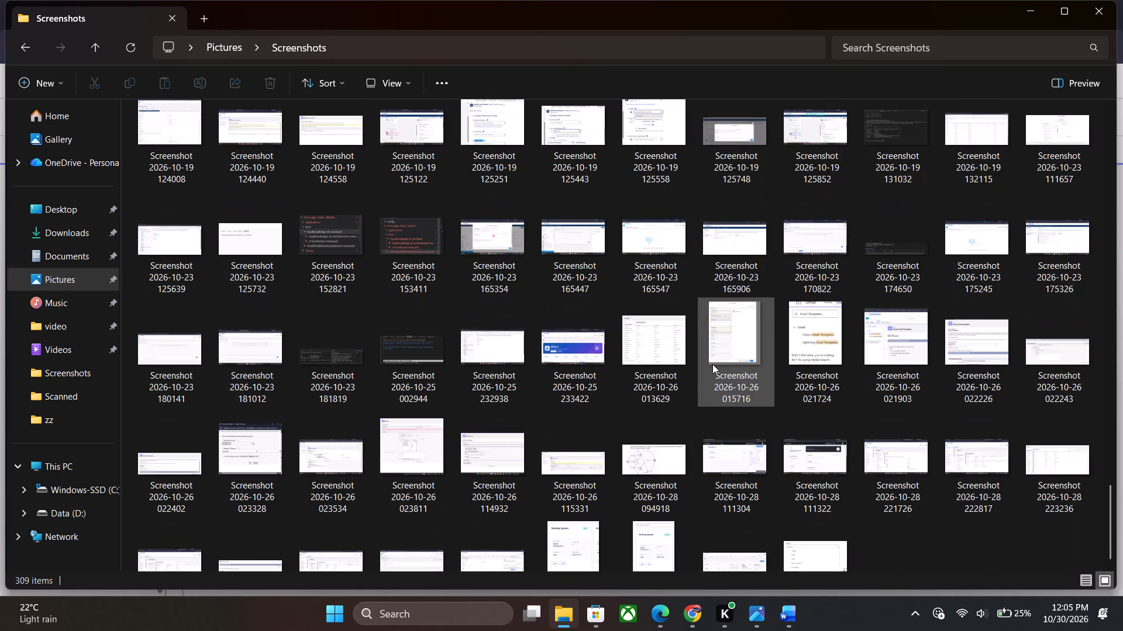
double_click(815, 524)
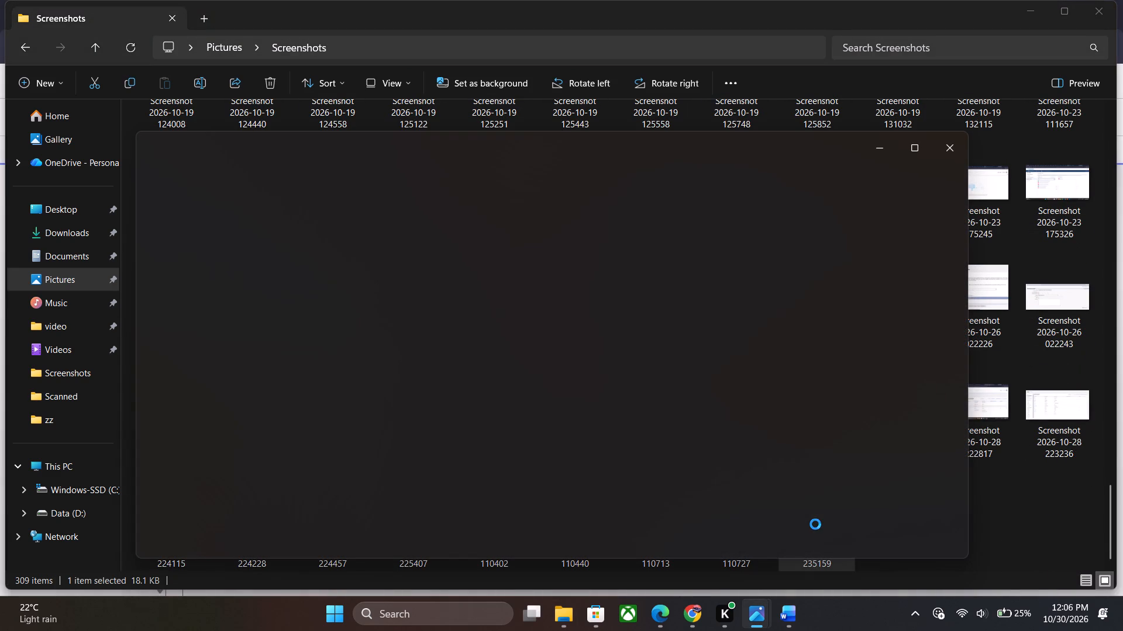
key("Left")
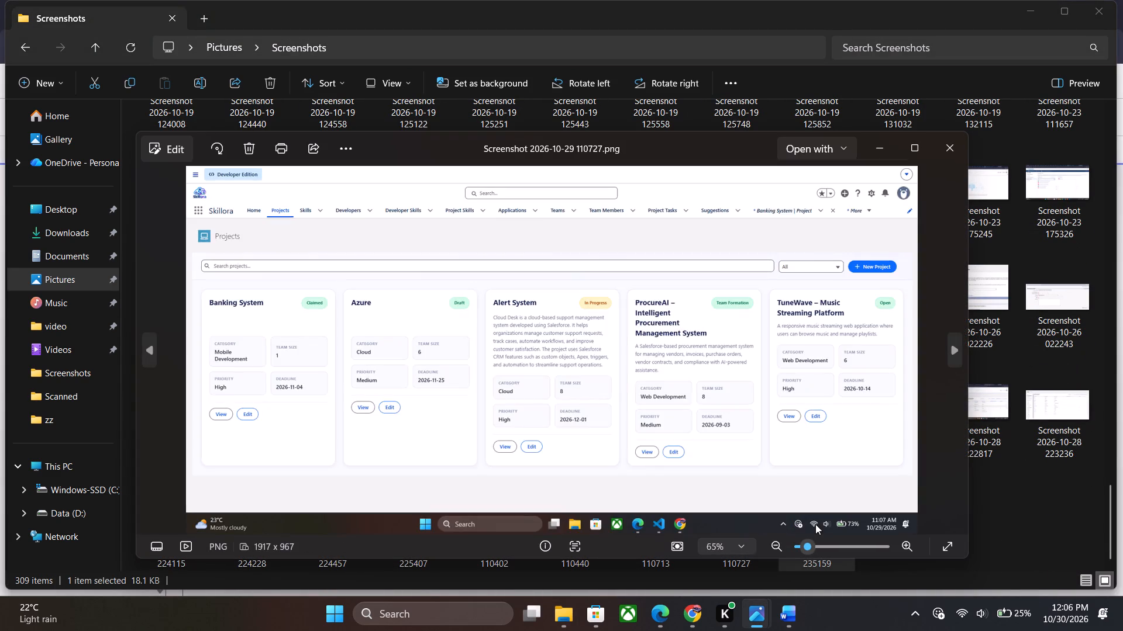
key("Left")
key("Left")
key("Left")
key("Left")
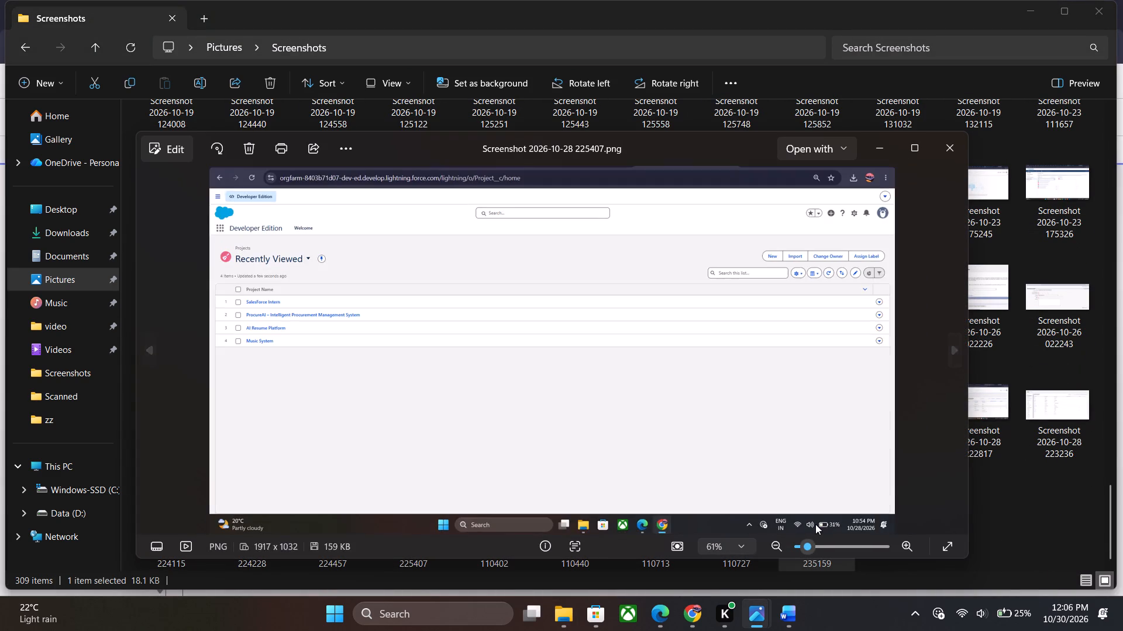
key("Left")
key("Left")
key("Left")
key("Left")
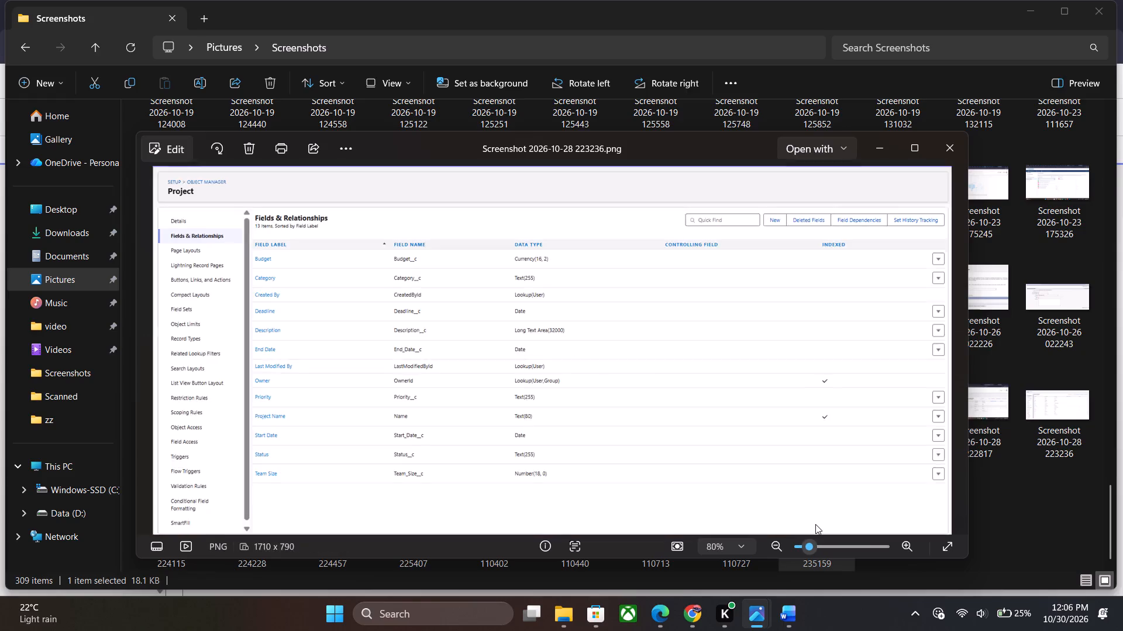
key("Left")
key("Left")
key("Left")
key("Left")
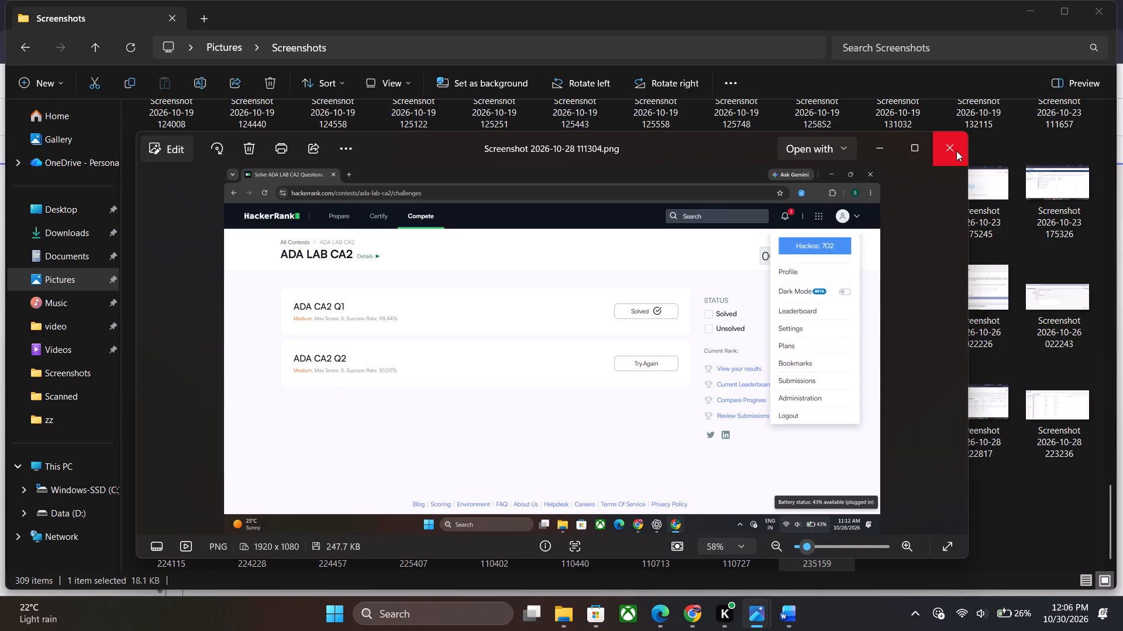
left_click(956, 151)
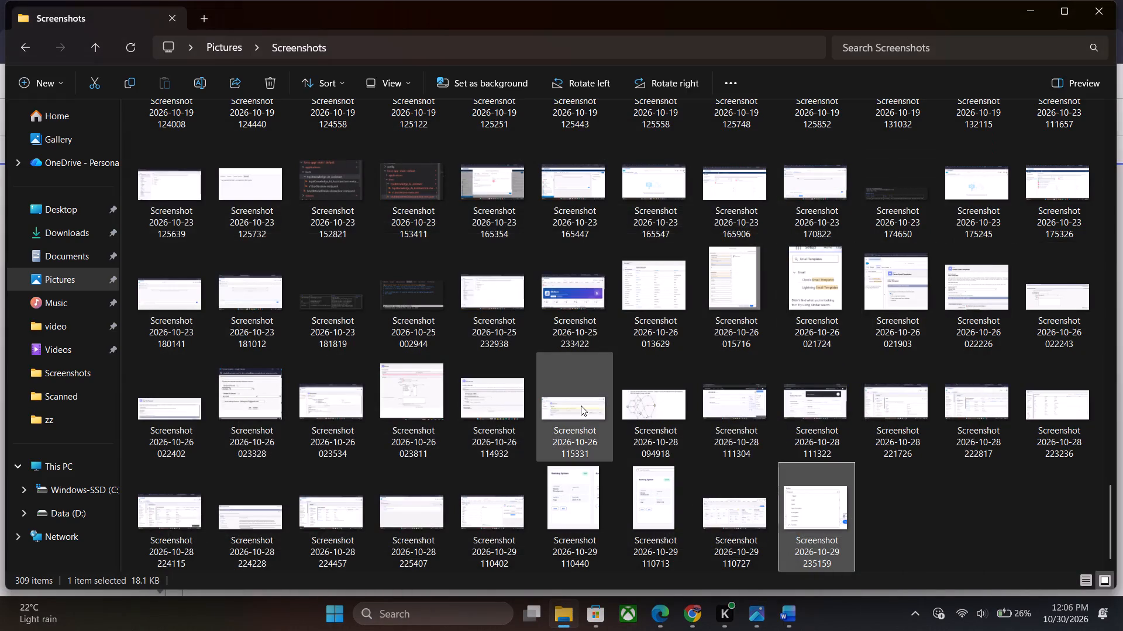
Check the Camera Roll folder under Pictures and the Desktop folder for the needed screenshots.
left_click(70, 277)
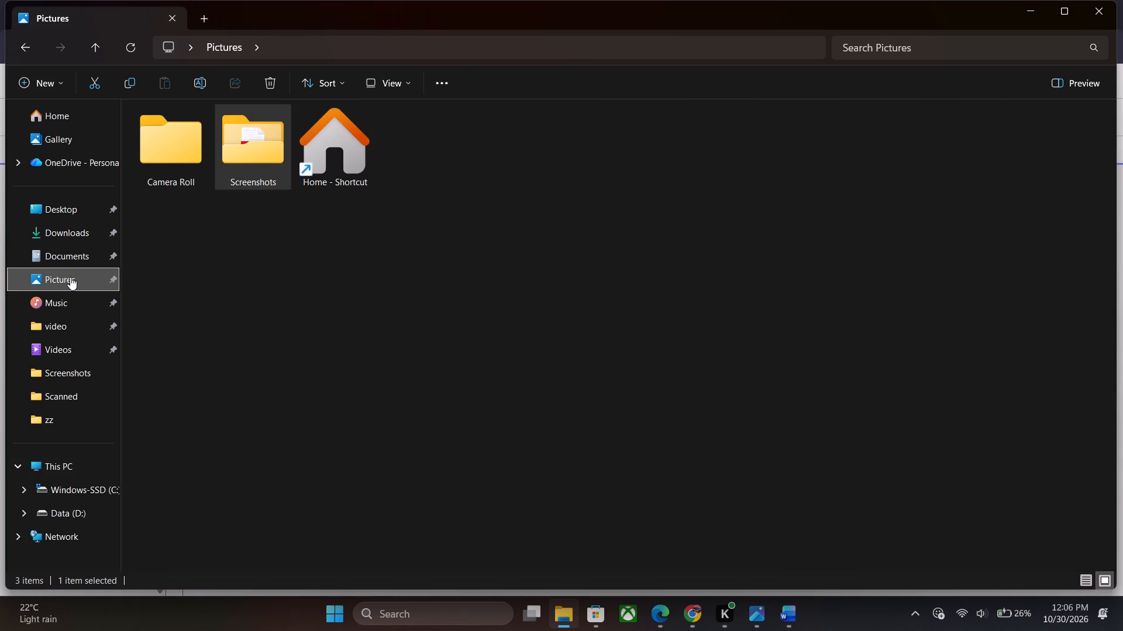
left_click(189, 152)
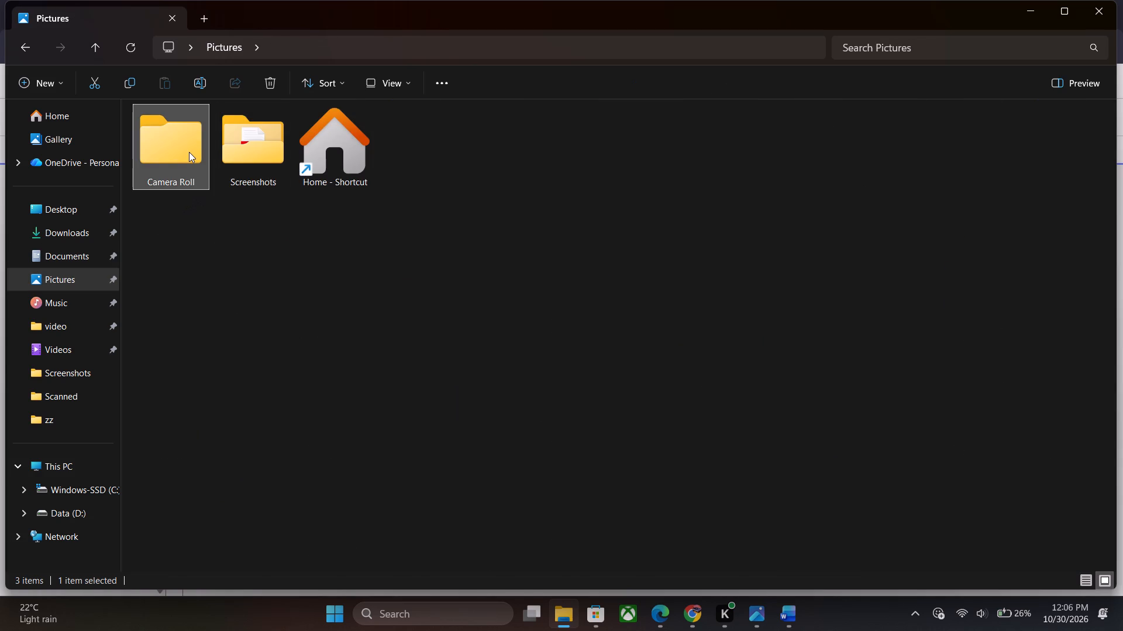
triple_click(189, 152)
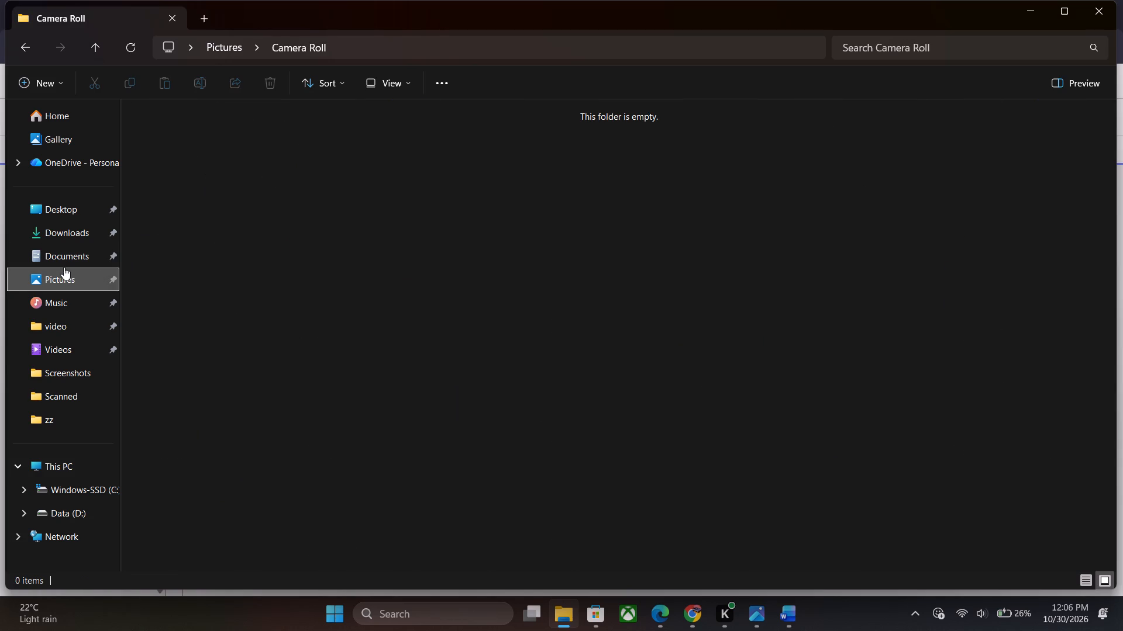
left_click(71, 213)
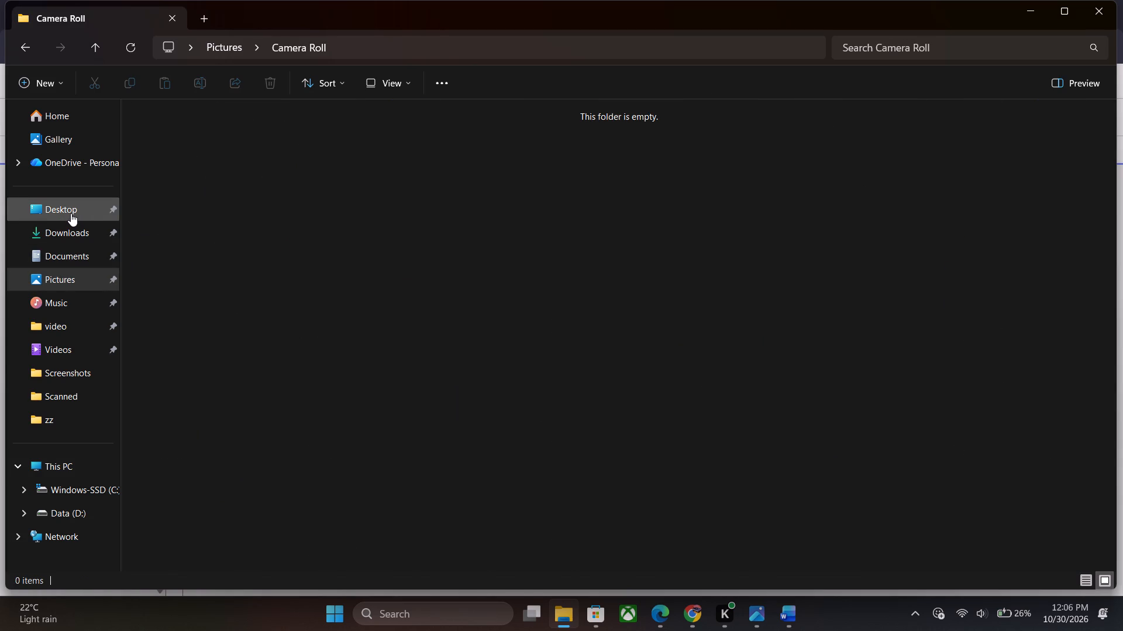
scroll(87, 186, "up", 2)
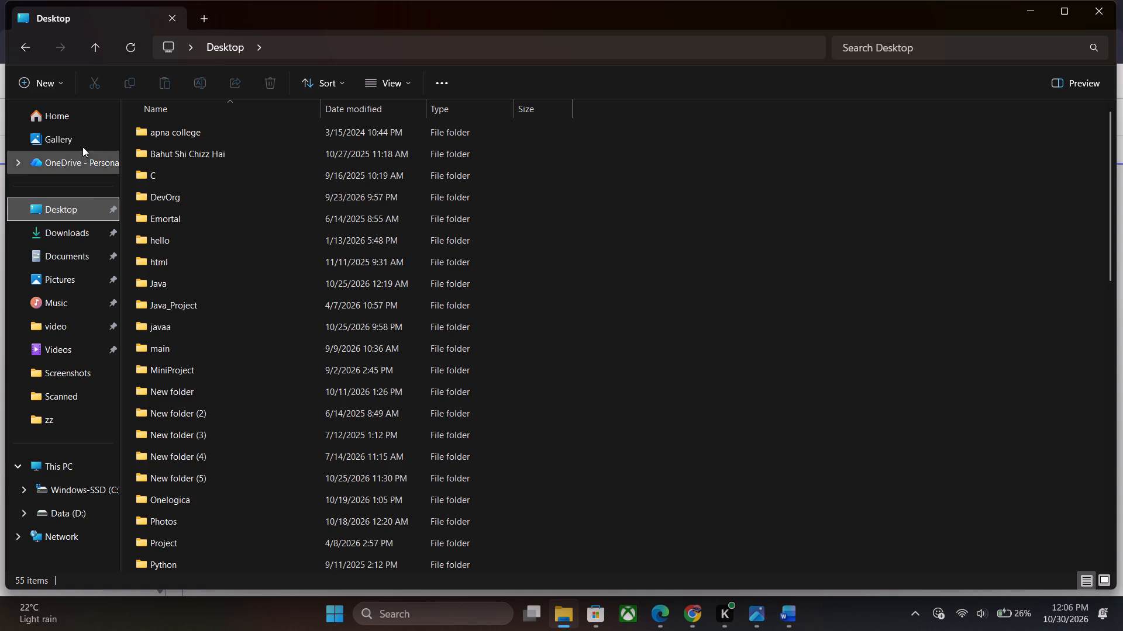
Check the newest October 2026 pictures in the File Explorer Gallery for the validation rule screenshots.
left_click(81, 139)
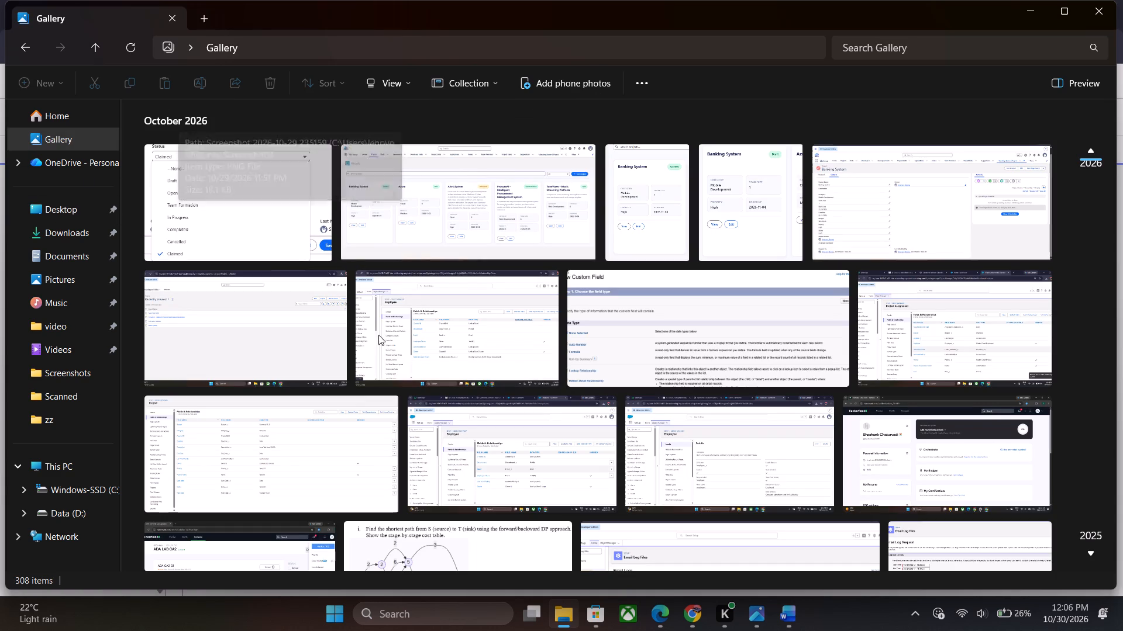
scroll(918, 325, "down", 7)
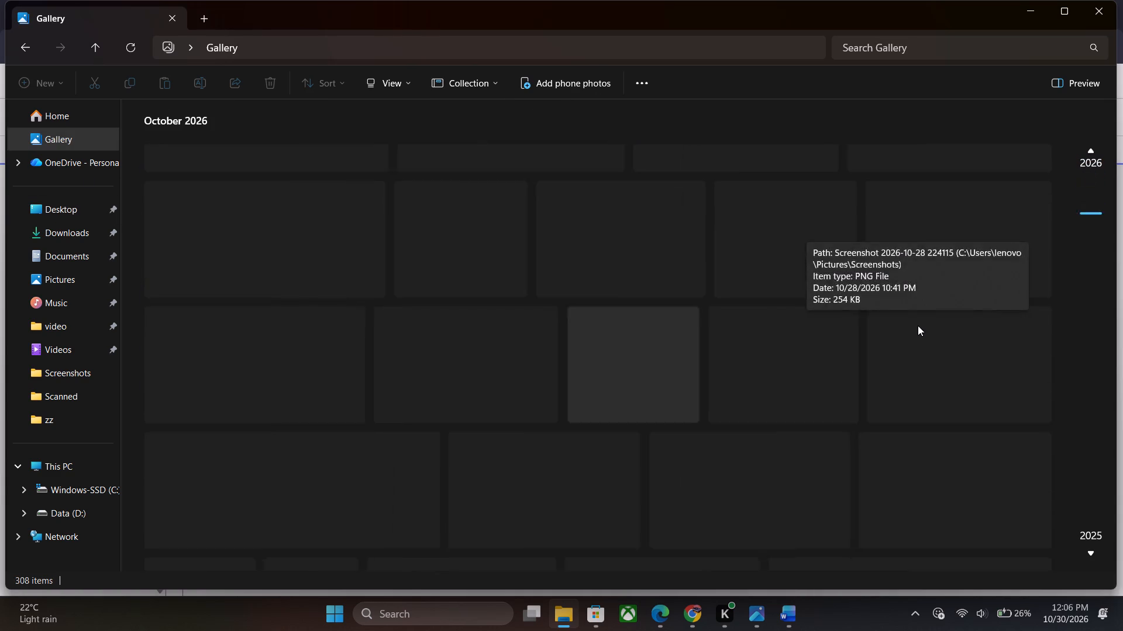
scroll(918, 325, "up", 18)
scroll(918, 325, "up", 7)
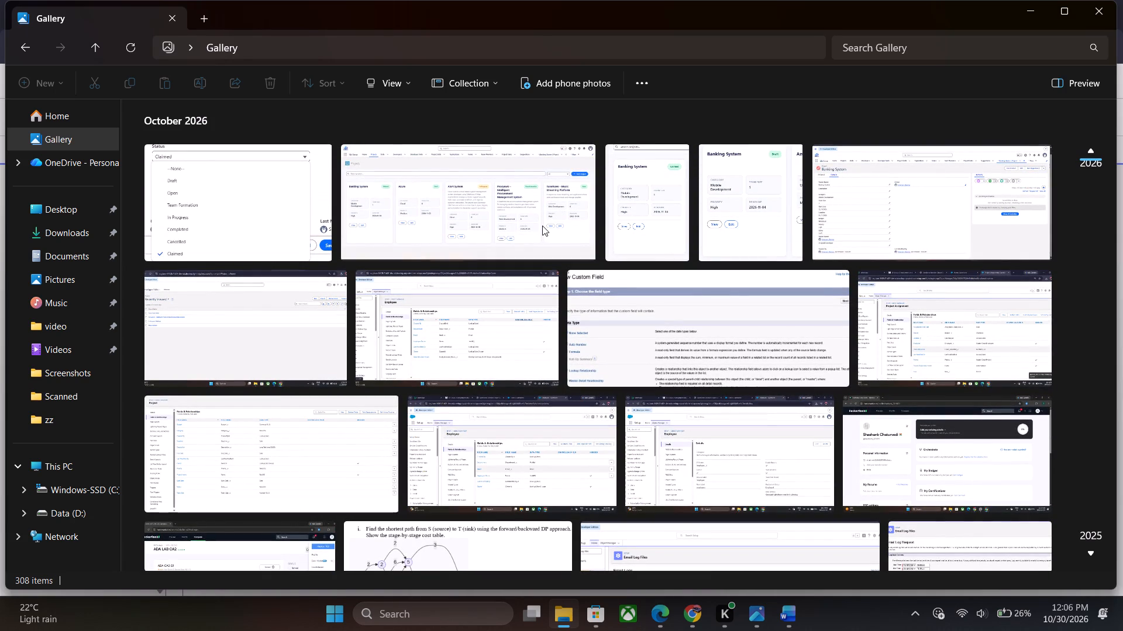
left_click(542, 226)
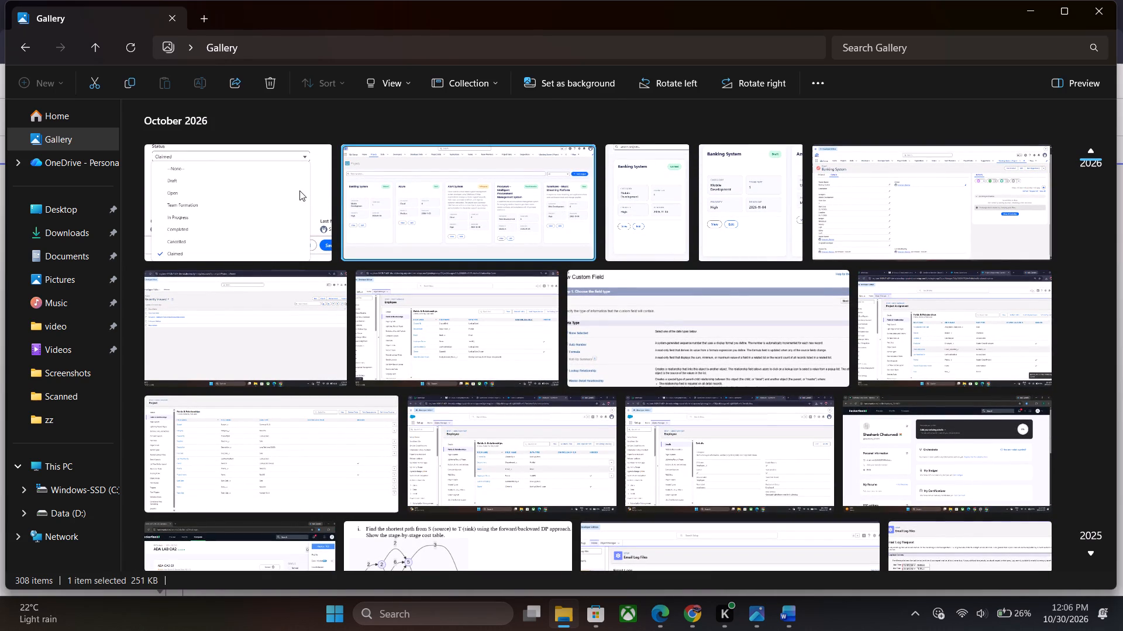
left_click(299, 190)
left_click(657, 202)
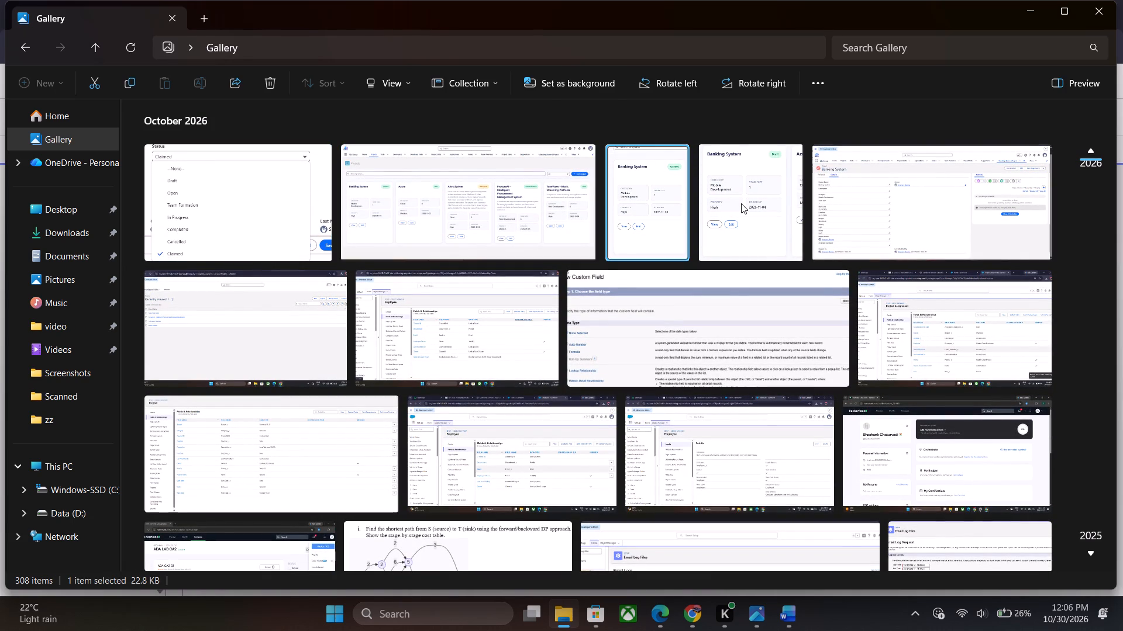
left_click(741, 203)
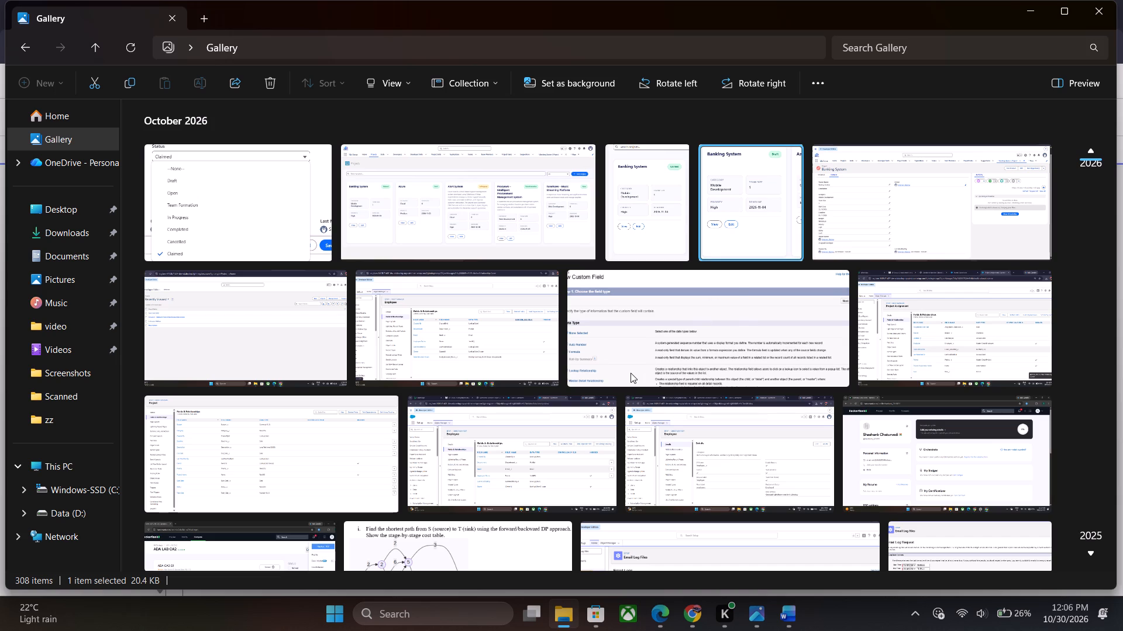
Look through the older October 2026 screenshots in the Gallery for images of the validation rules.
left_click(495, 365)
key("Right")
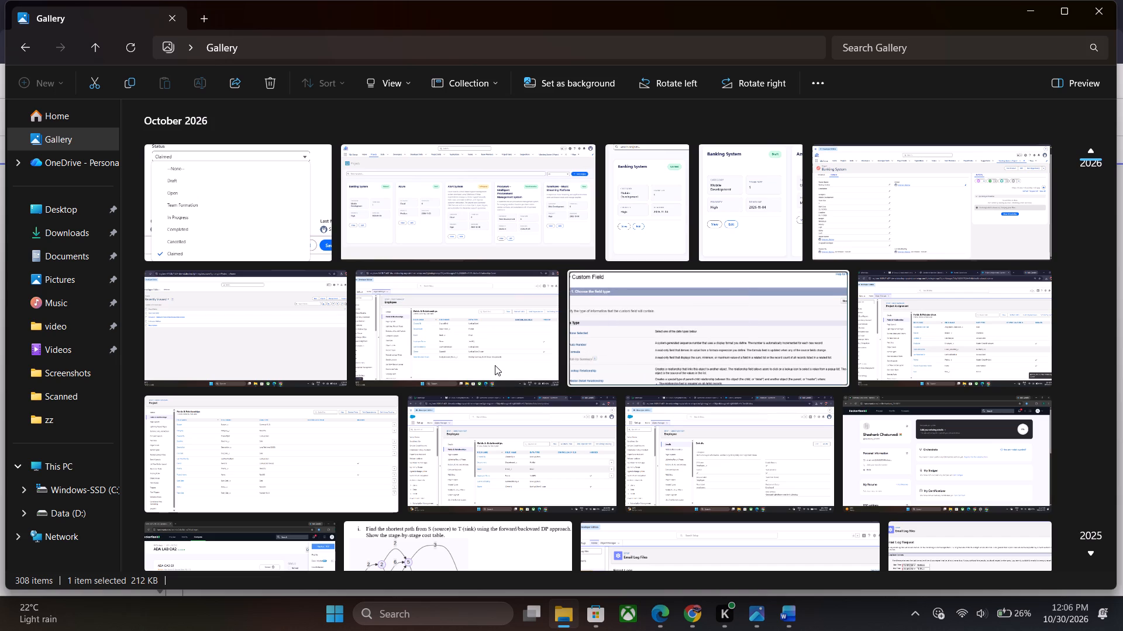
left_click(495, 365)
key("Right")
key("Right")
key("Right")
key("Right")
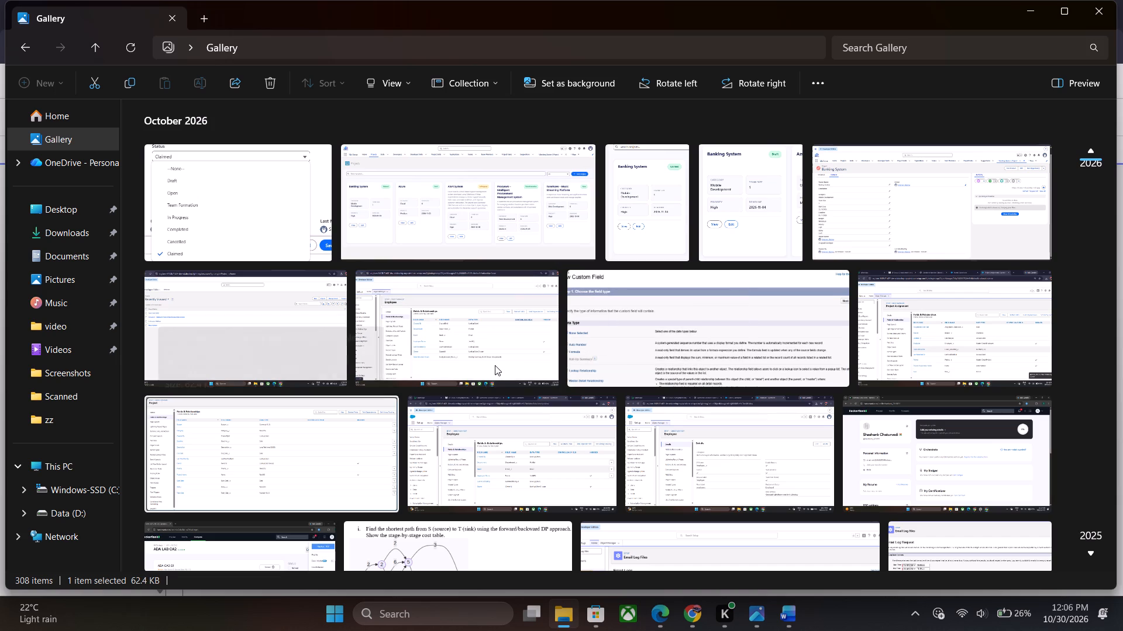
key("Right")
key("Right")
left_click(495, 365)
key("Down")
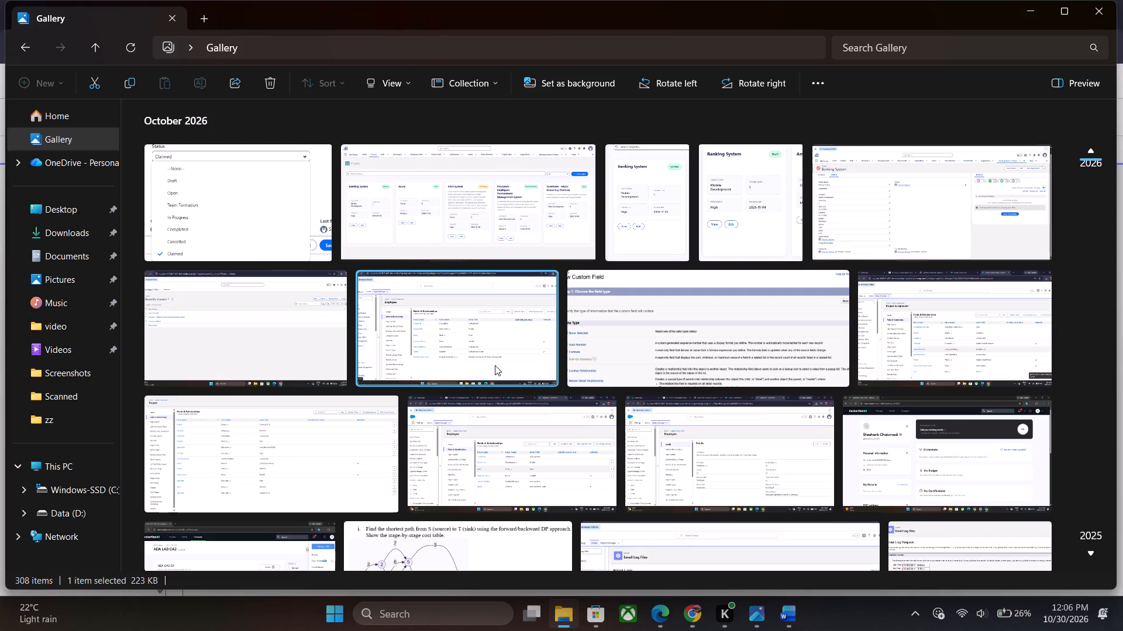
key("Right")
key("Right")
key("Right")
key("Right")
key("Right")
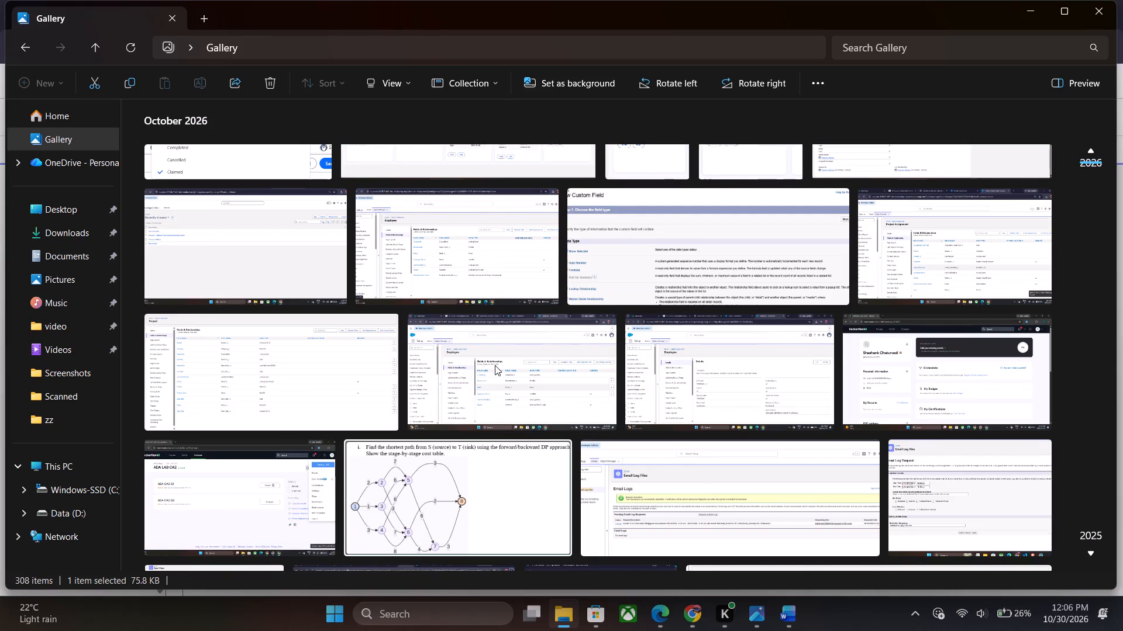
key("Right")
key("Right")
key("Right")
key("Right")
key("Right")
key("Right")
key("Right")
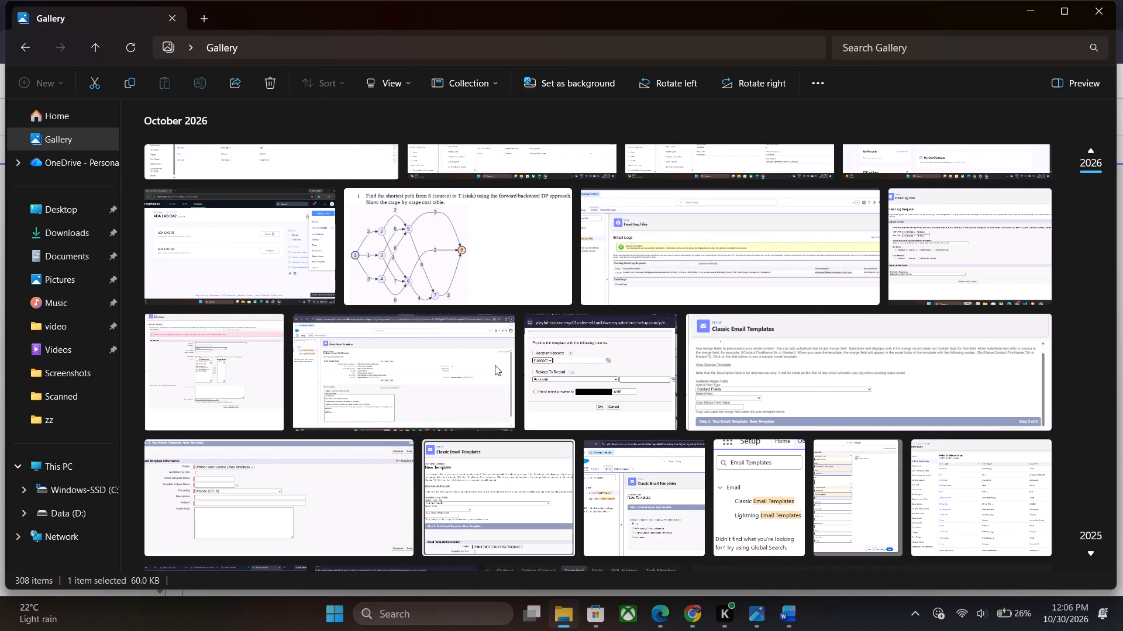
key("Right")
key("Right")
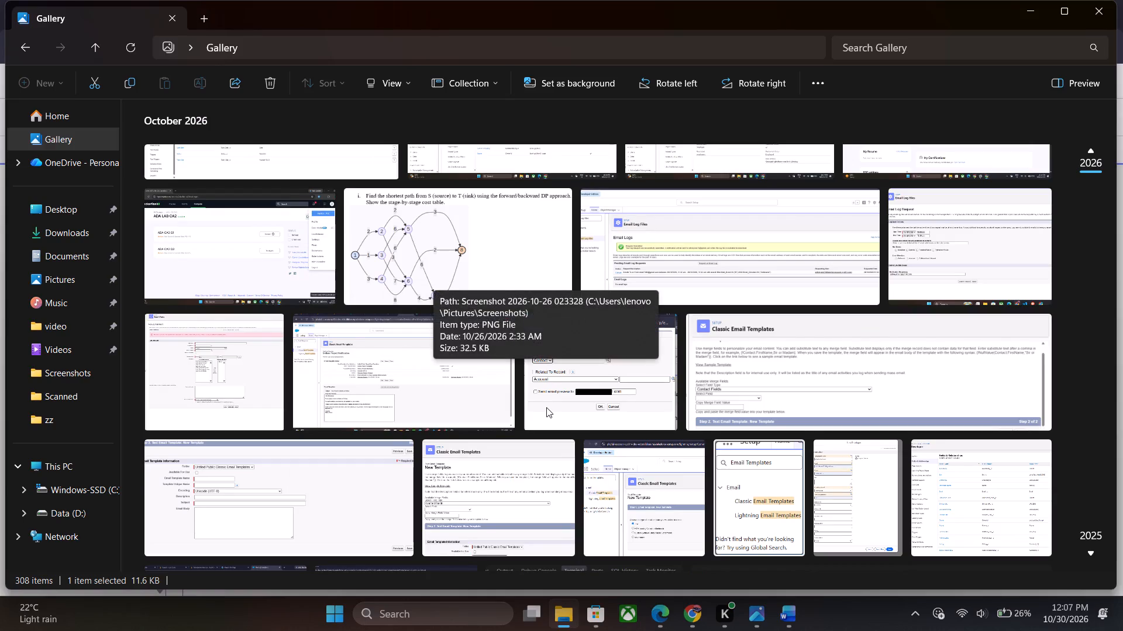
scroll(546, 407, "down", 1)
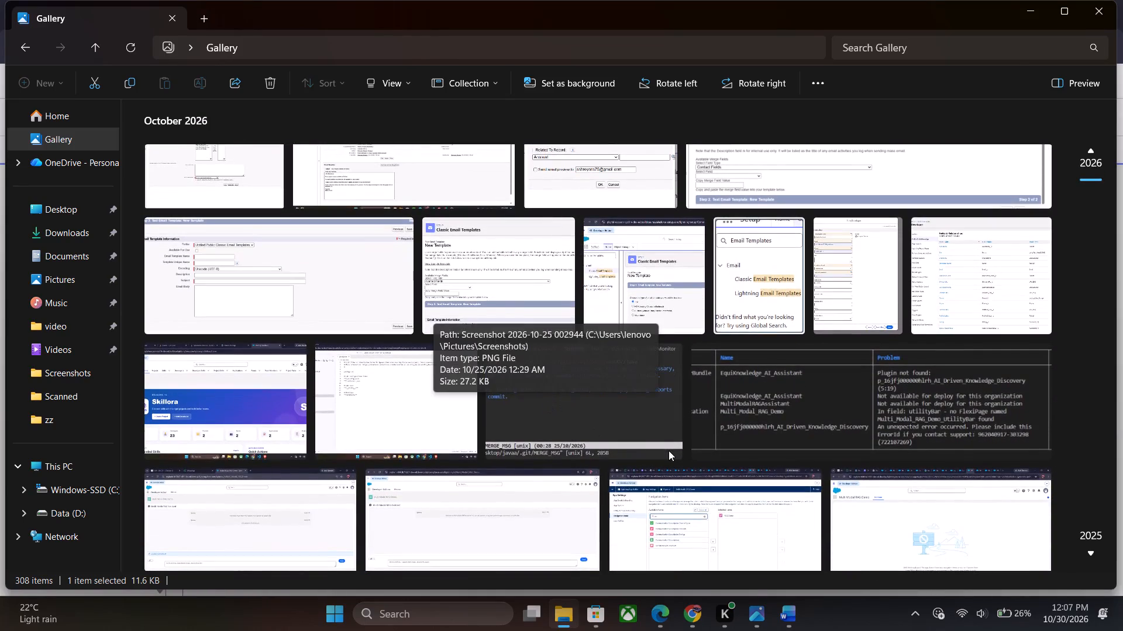
scroll(669, 450, "down", 5)
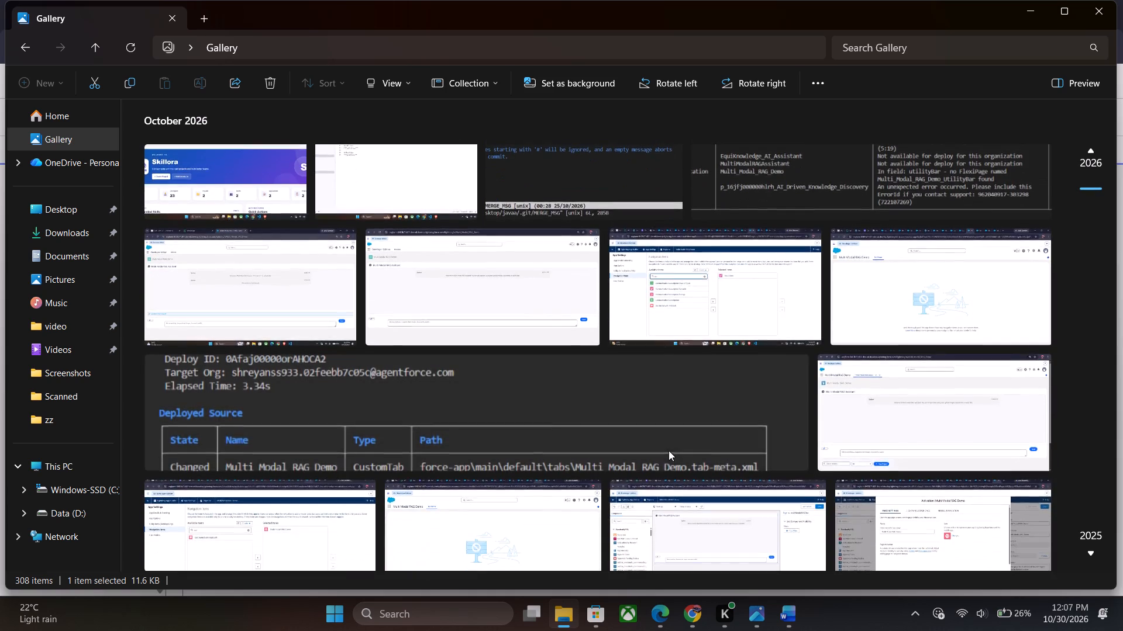
scroll(669, 450, "down", 3)
scroll(669, 450, "up", 10)
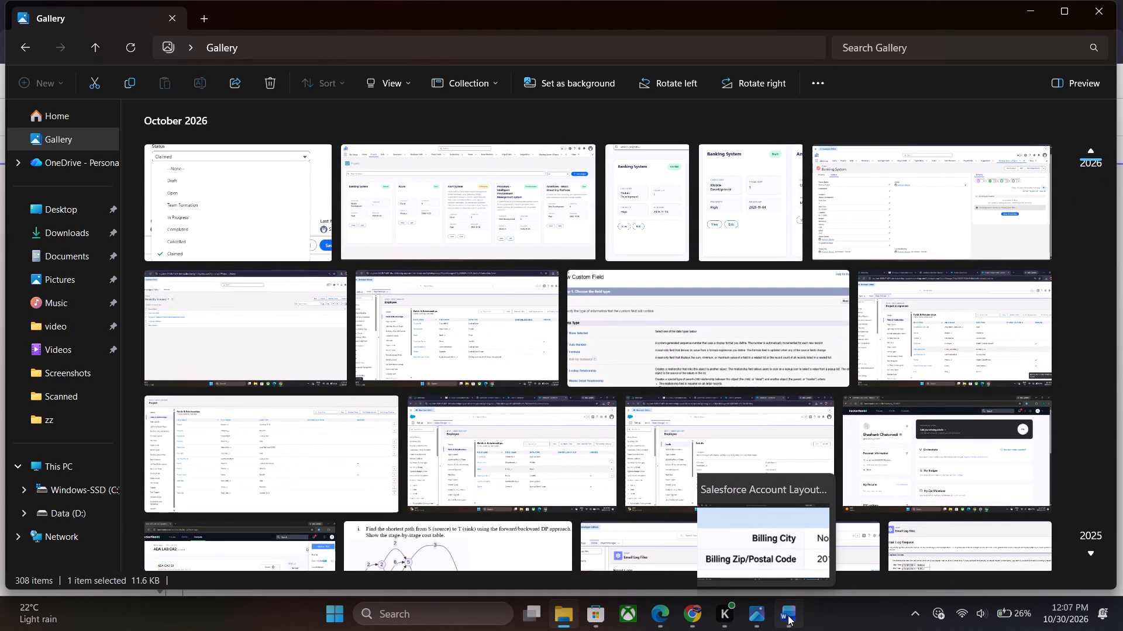
Switch to Chrome and open the Account_Name_Required rule from the Account object's Validation Rules.
left_click(695, 620)
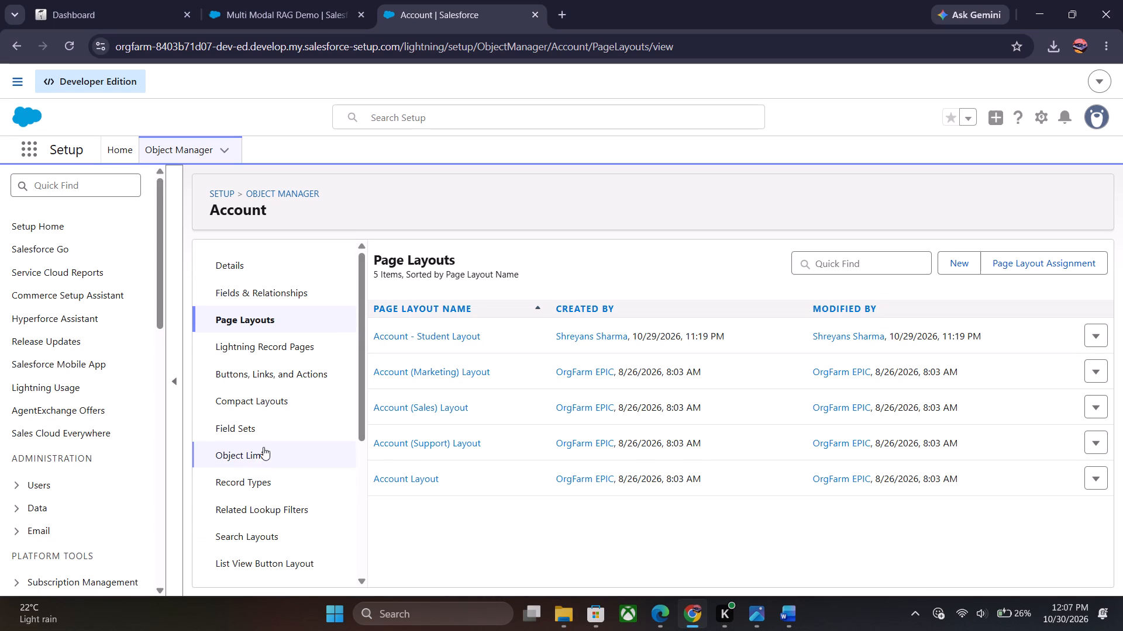
scroll(295, 566, "down", 7)
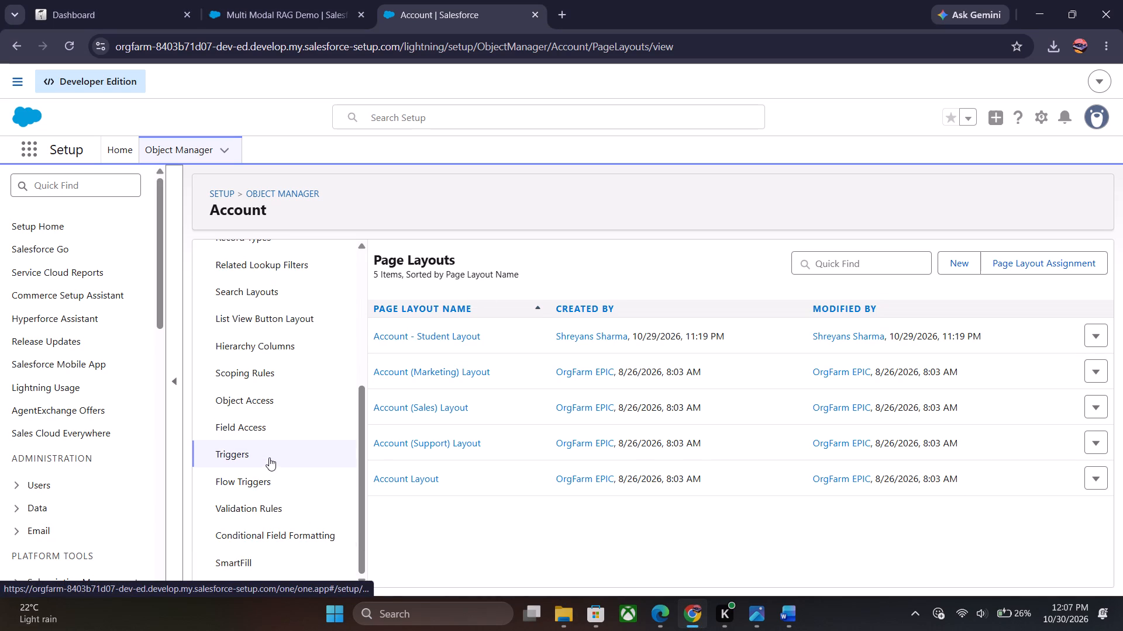
left_click(247, 502)
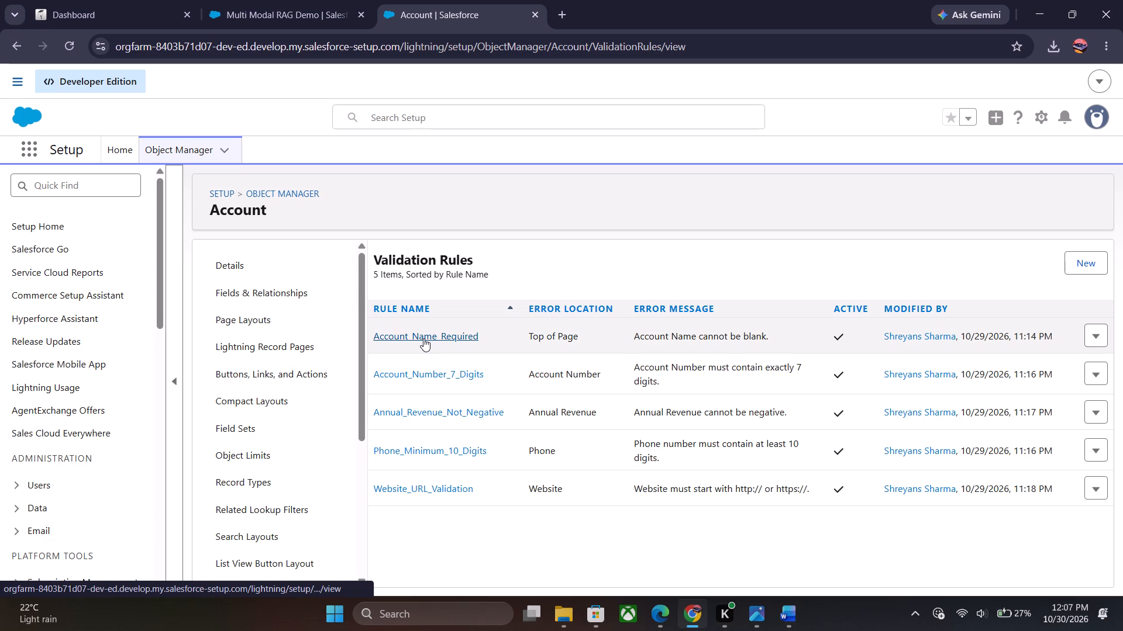
left_click(438, 335)
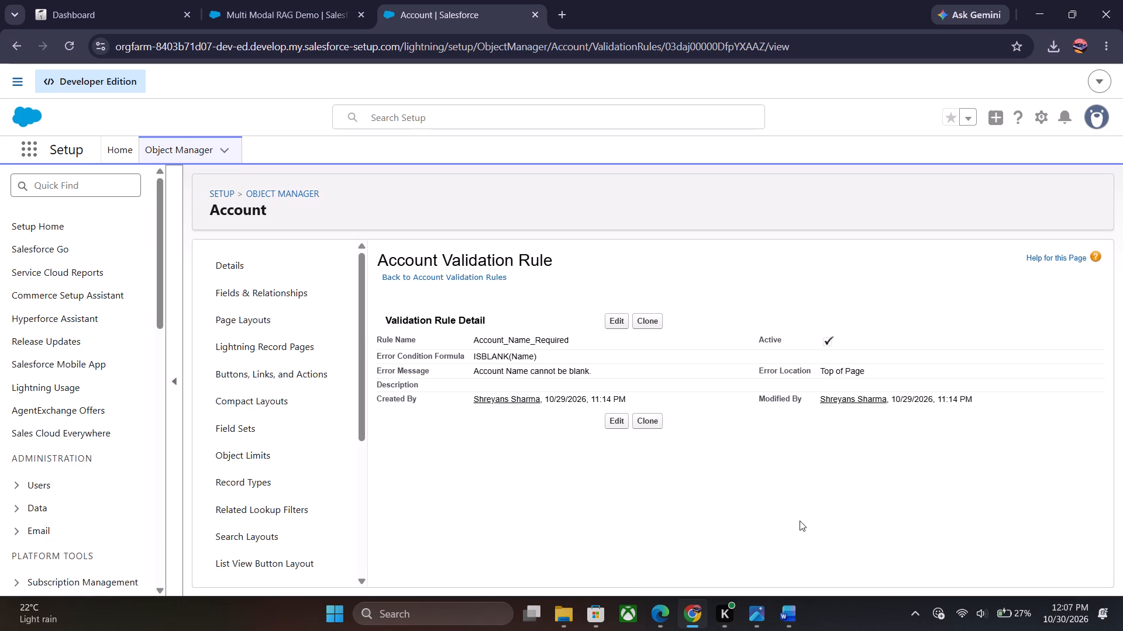
Capture a screen snip of the Salesforce page showing the Account_Name_Required rule, excluding the browser bar and taskbar.
key("shift+super+s")
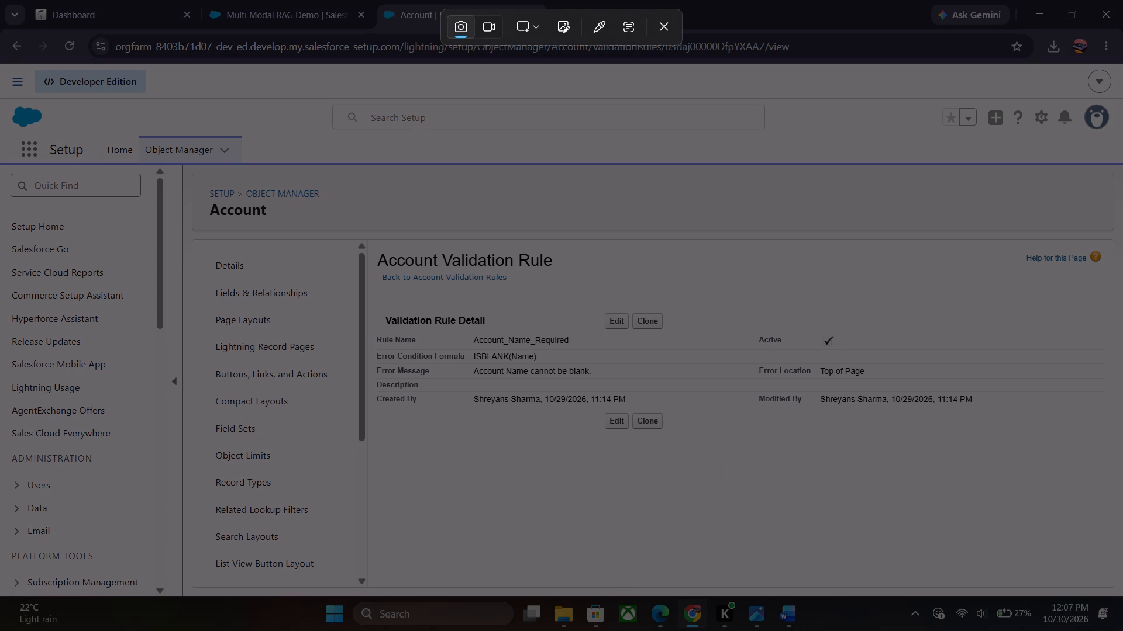
left_click_drag(2, 64, 309, 175)
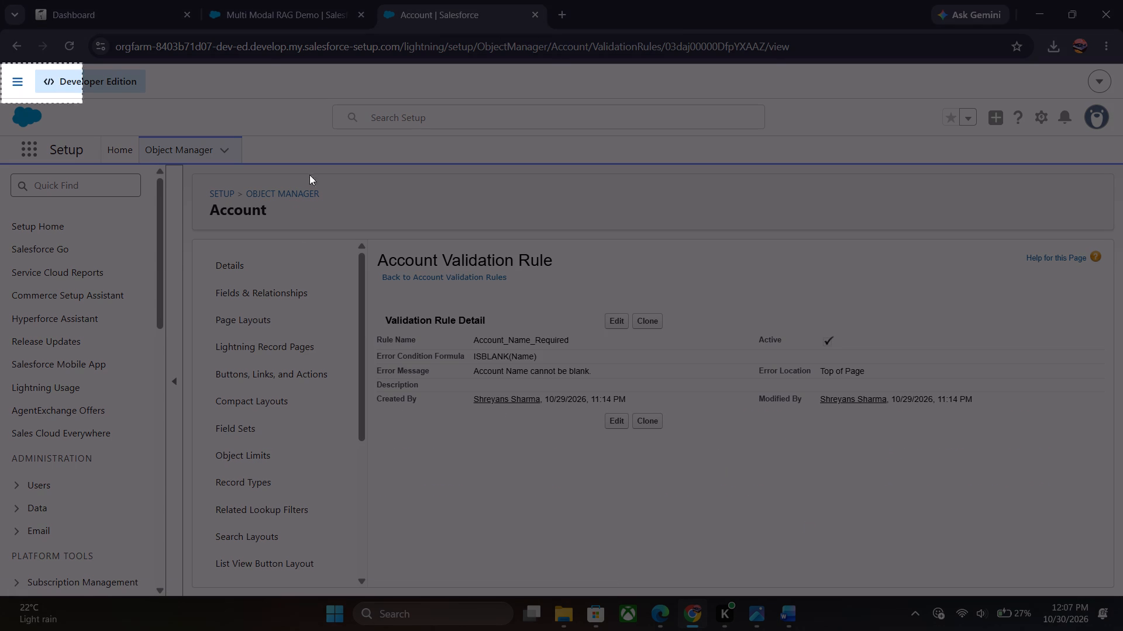
left_click_drag(309, 175, 1122, 608)
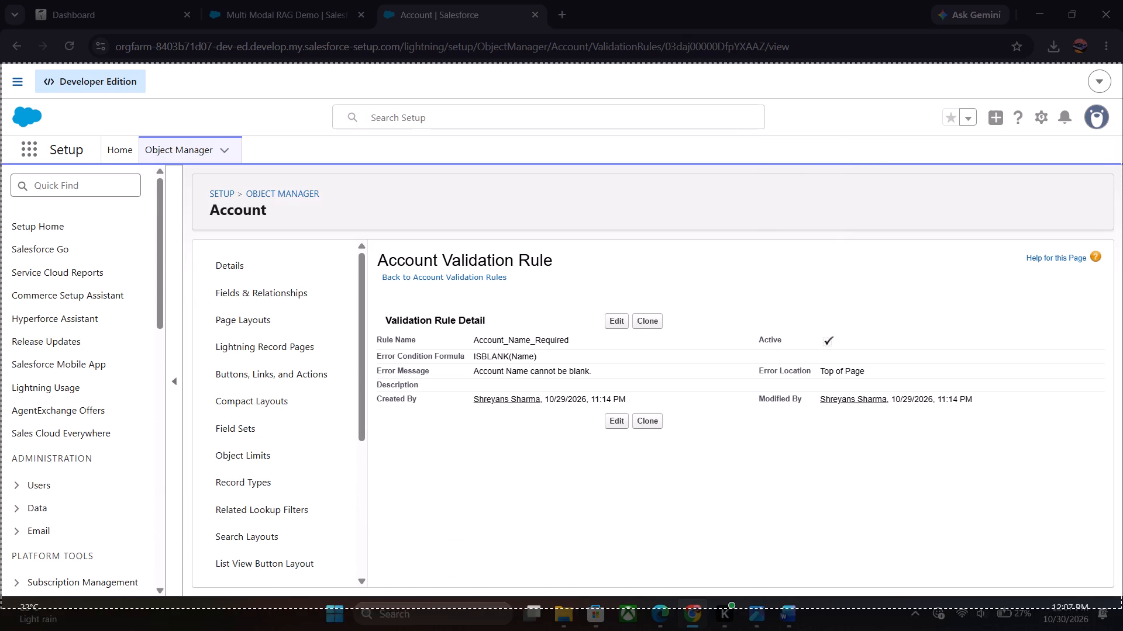
left_click_drag(1122, 608, 1122, 599)
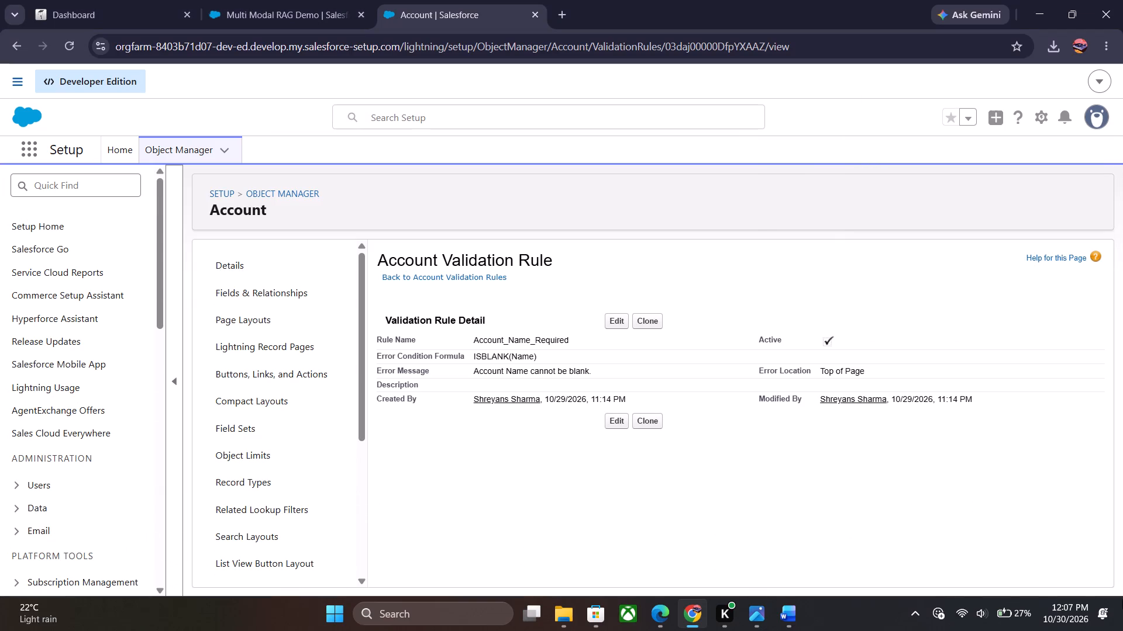
Switch to Word and paste the Account_Name_Required snip below the Part-A heading, returning to Chrome.
left_click(793, 611)
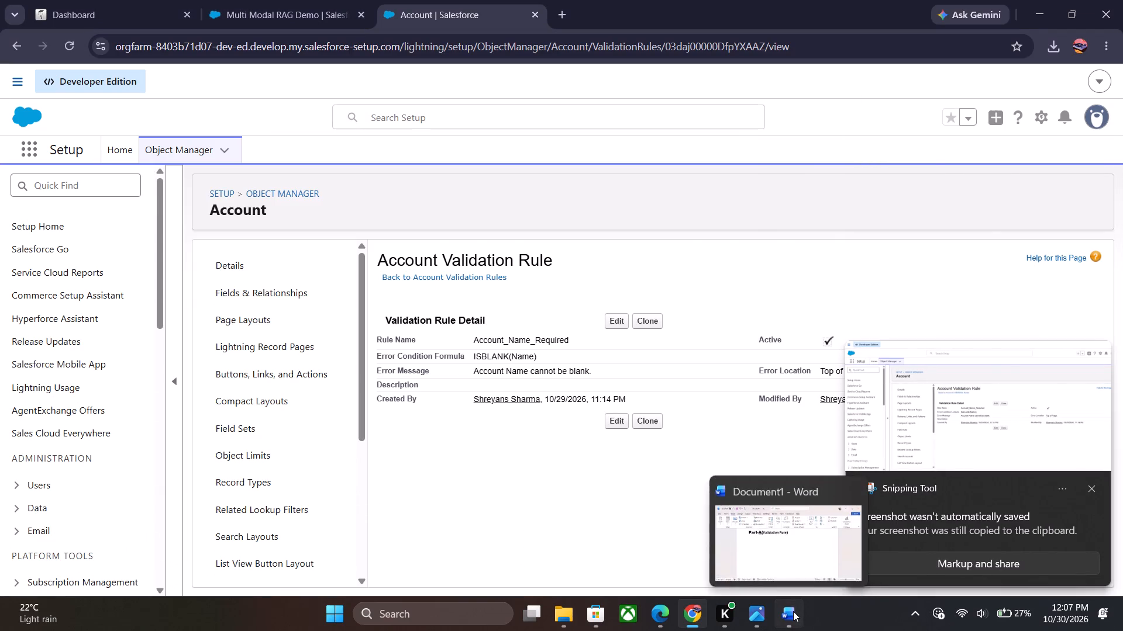
key("ctrl+v")
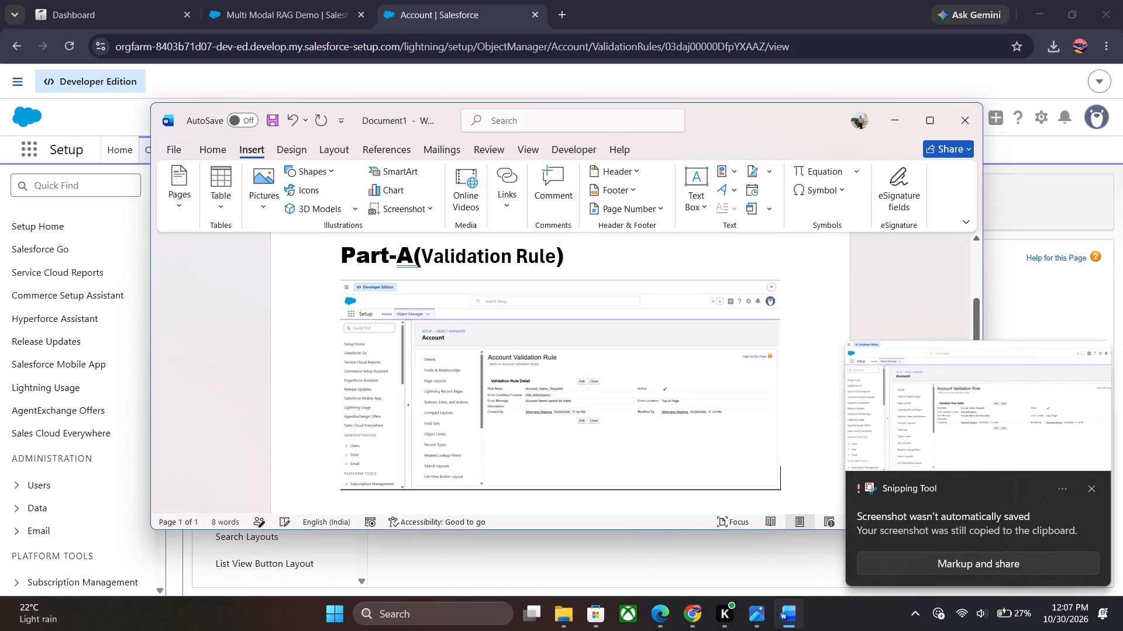
left_click(895, 120)
left_click(1093, 483)
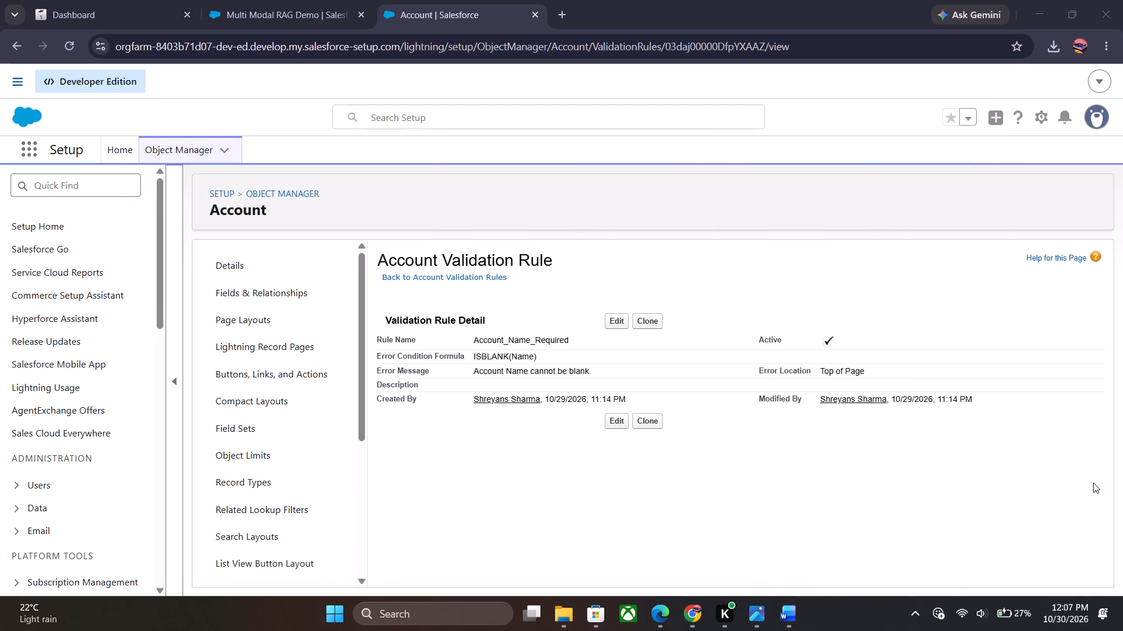
Open the Account_Number_7_Digits validation rule and capture a snip from below the browser bar to the screen's bottom edge.
left_click(426, 277)
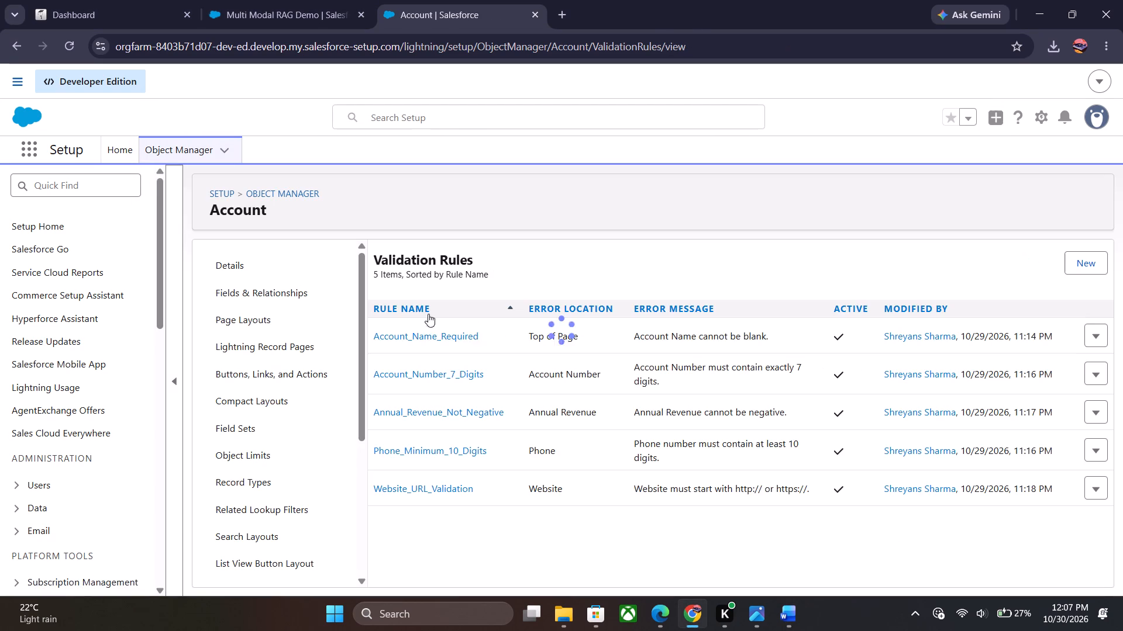
left_click(403, 372)
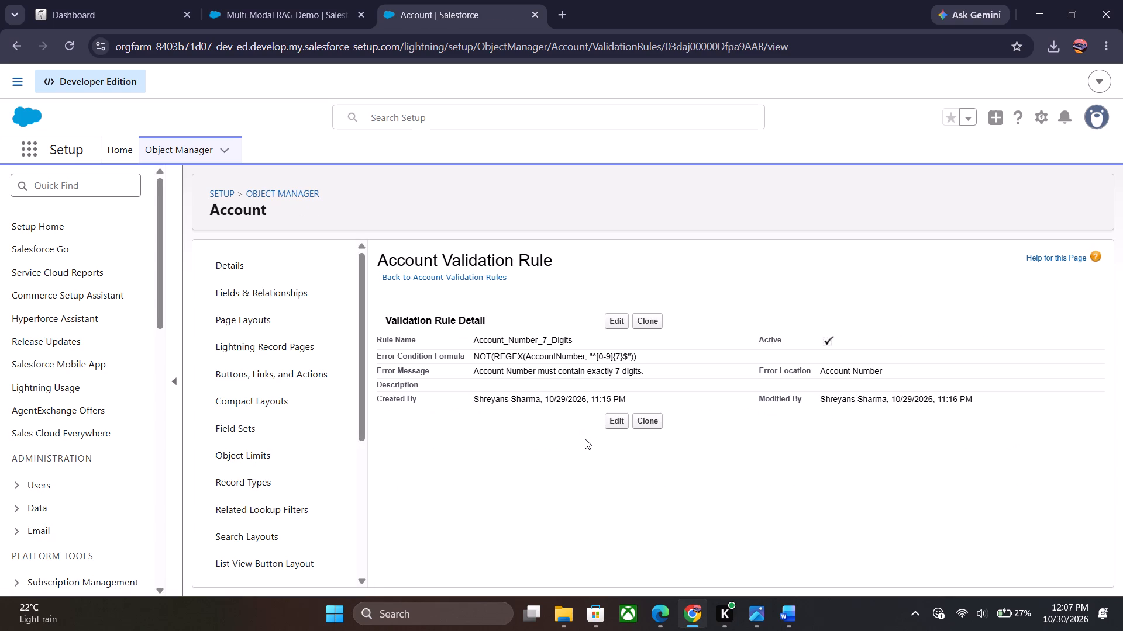
key("shift+super+s")
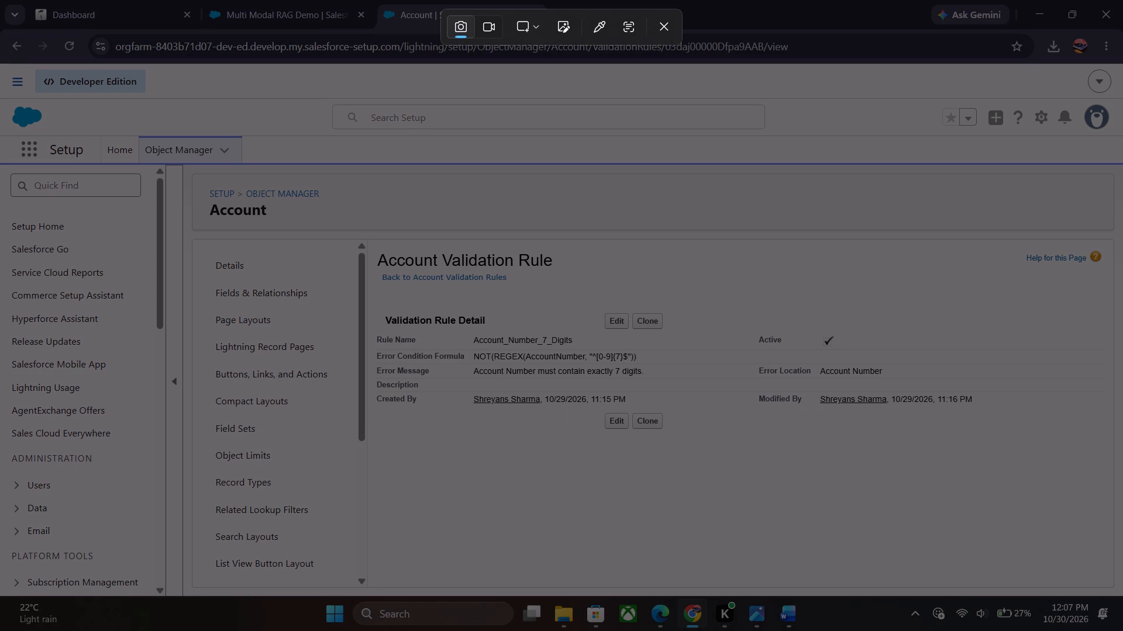
left_click_drag(0, 64, 1122, 630)
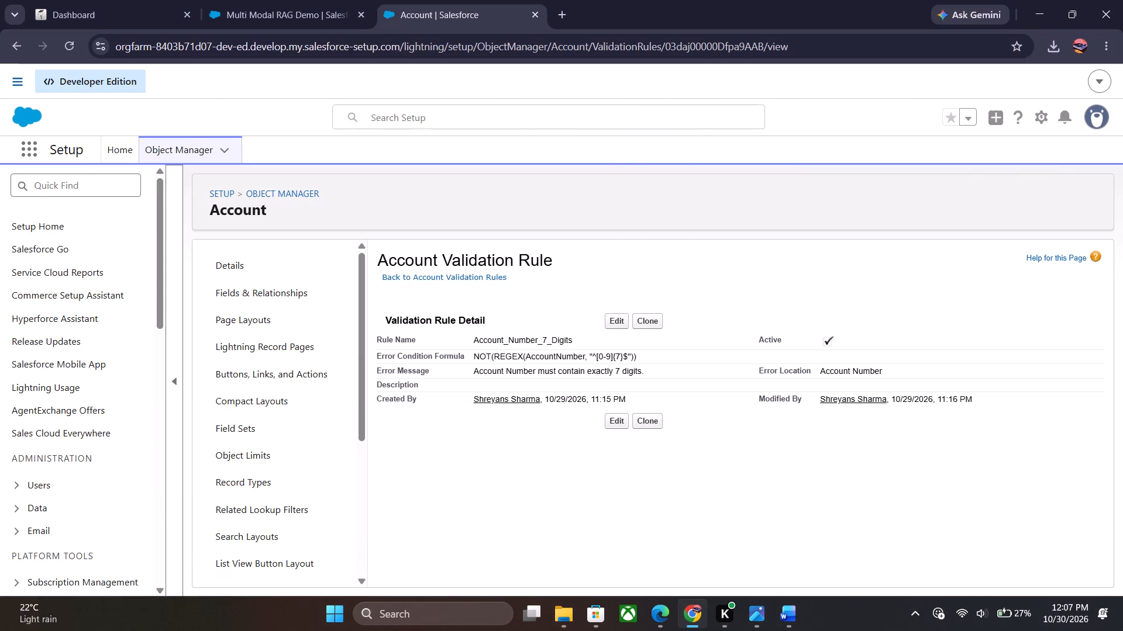
Switch to Word and paste the Account_Number_7_Digits snip directly above the Account_Name_Required screenshot.
left_click(792, 612)
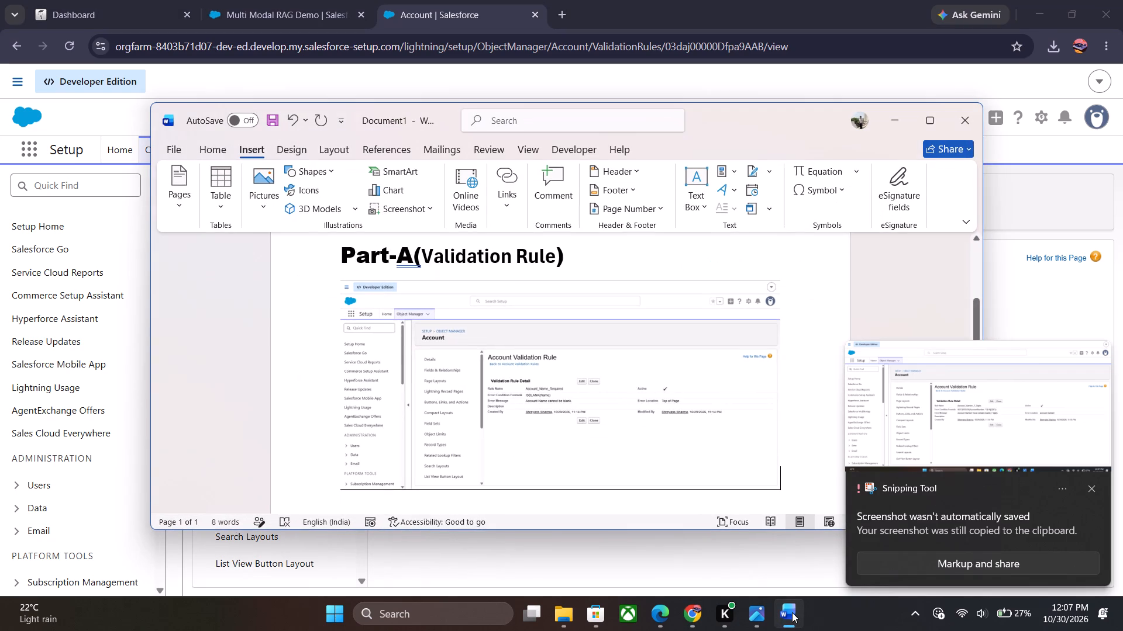
scroll(707, 430, "down", 1)
scroll(553, 360, "up", 1)
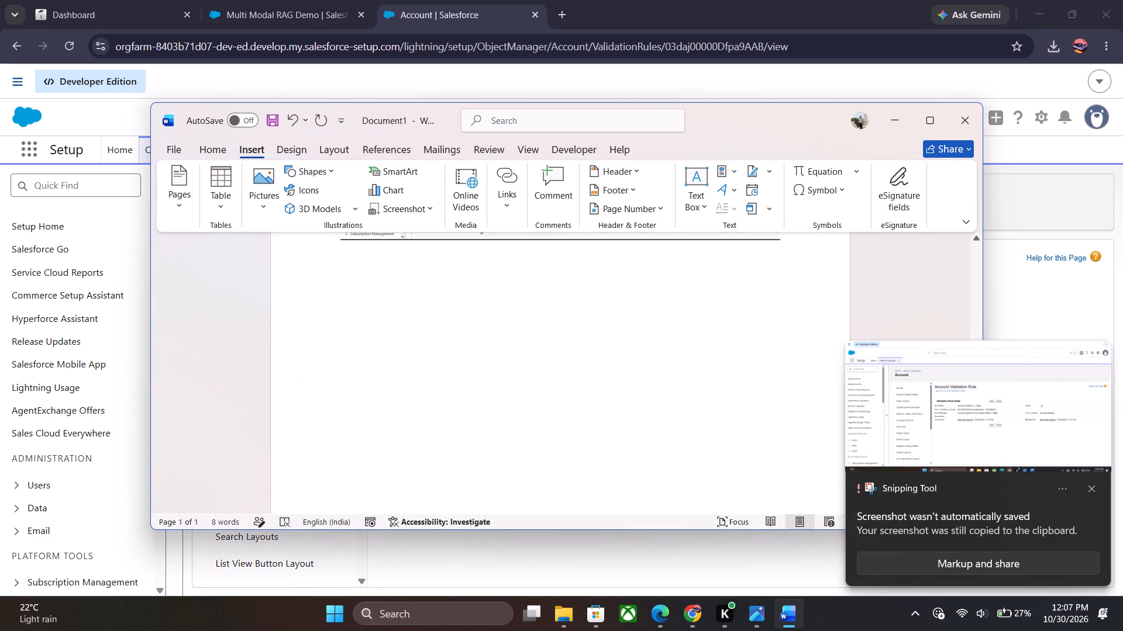
scroll(553, 360, "up", 1)
left_click(366, 333)
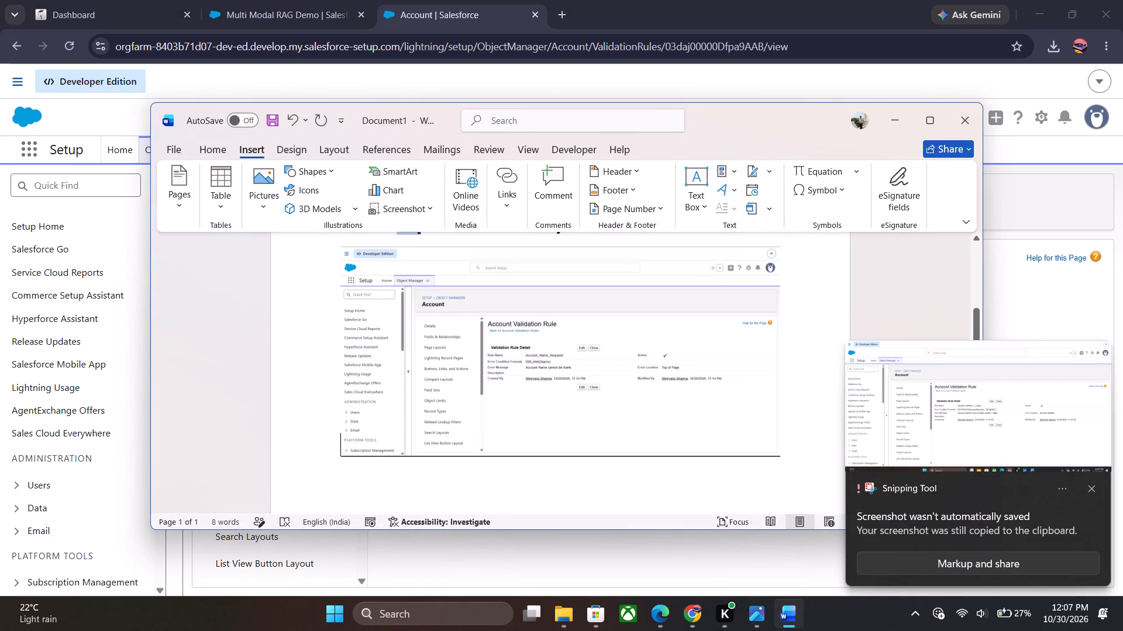
left_click(366, 333)
key("ctrl+v")
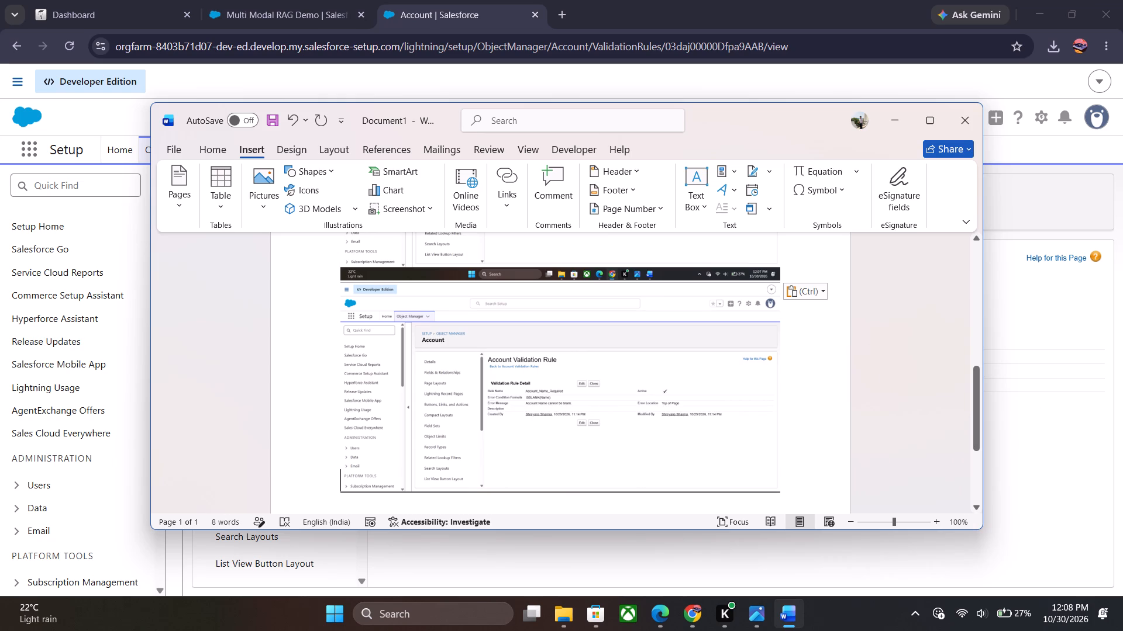
scroll(452, 363, "up", 1)
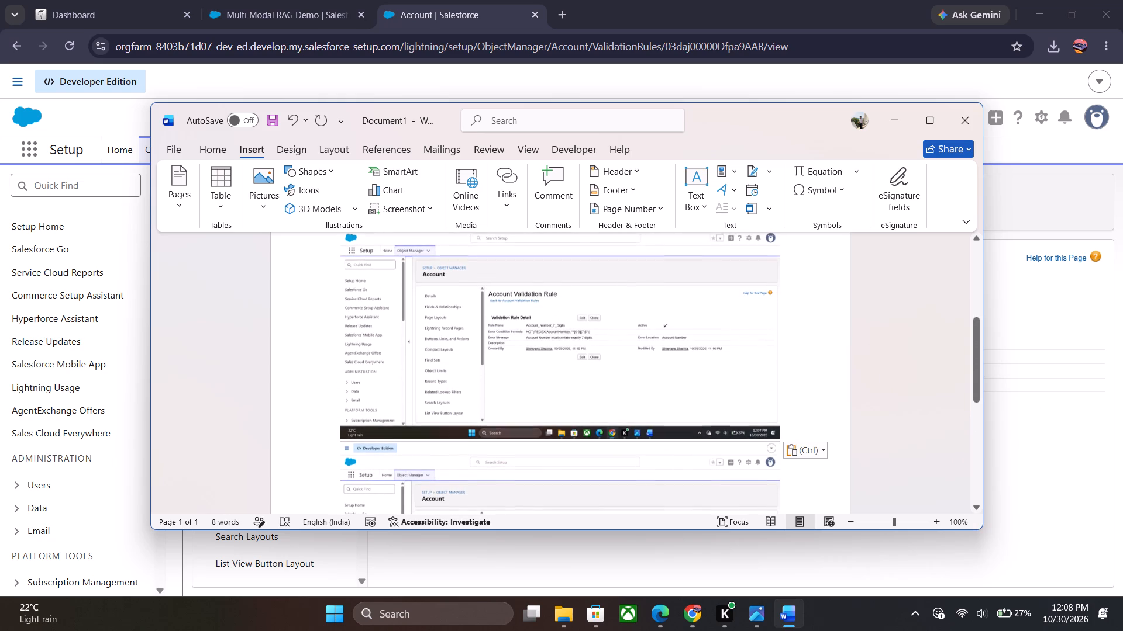
Move the Account_Name_Required screenshot directly below the Part-A (Validation Rule) heading, above the Account_Number_7_Digits screenshot.
scroll(452, 363, "up", 1)
left_click_drag(474, 356, 519, 514)
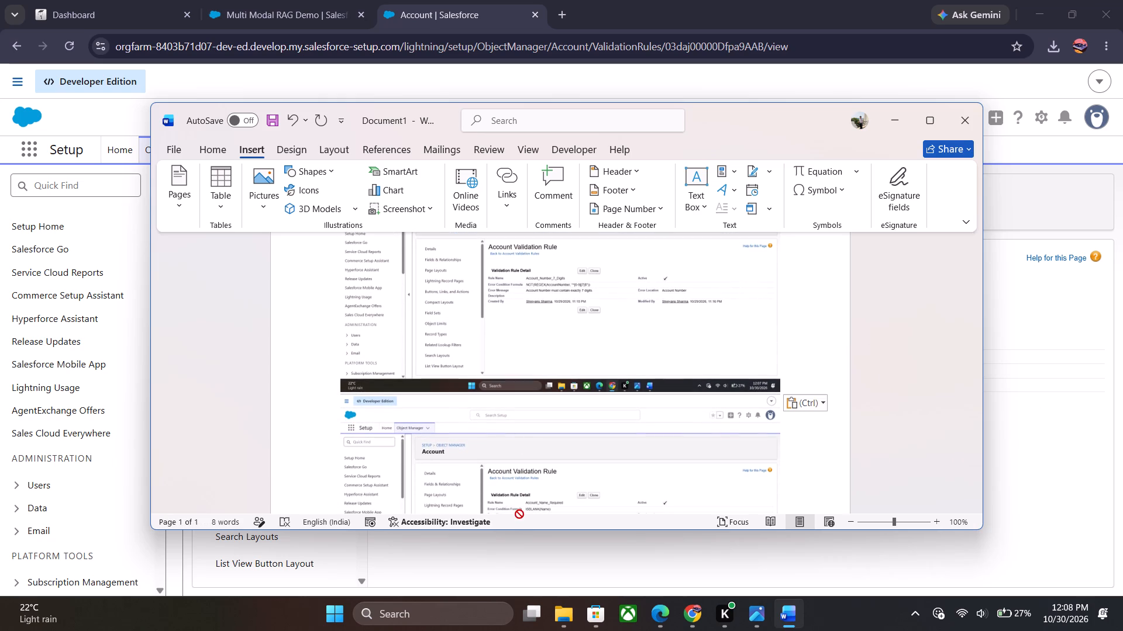
left_click_drag(519, 514, 549, 487)
left_click_drag(547, 487, 504, 243)
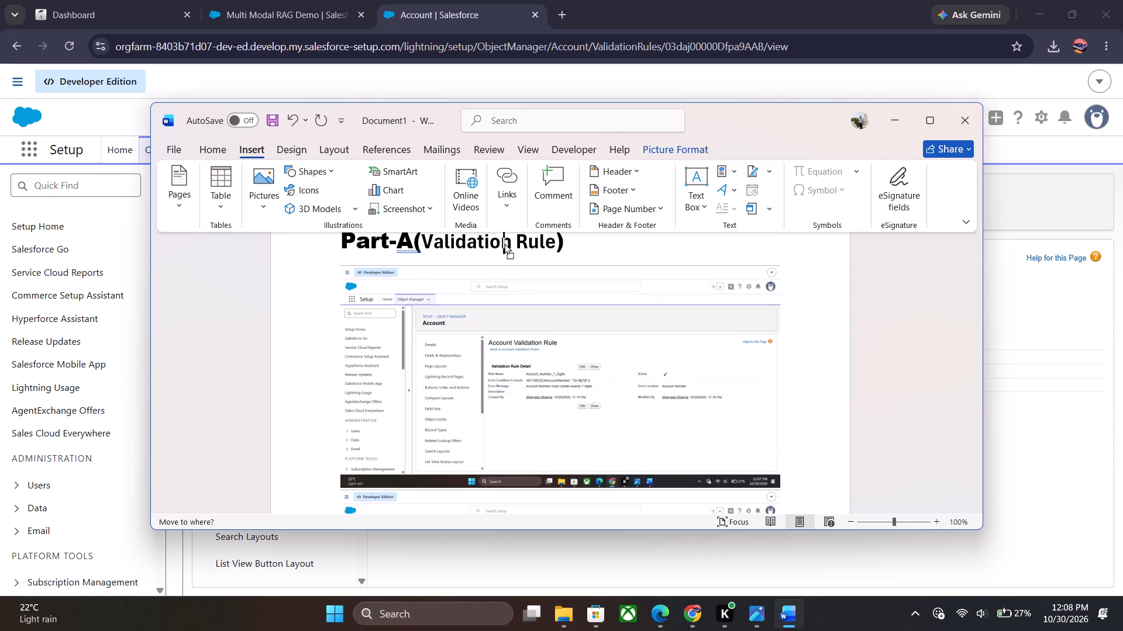
left_click_drag(504, 243, 576, 272)
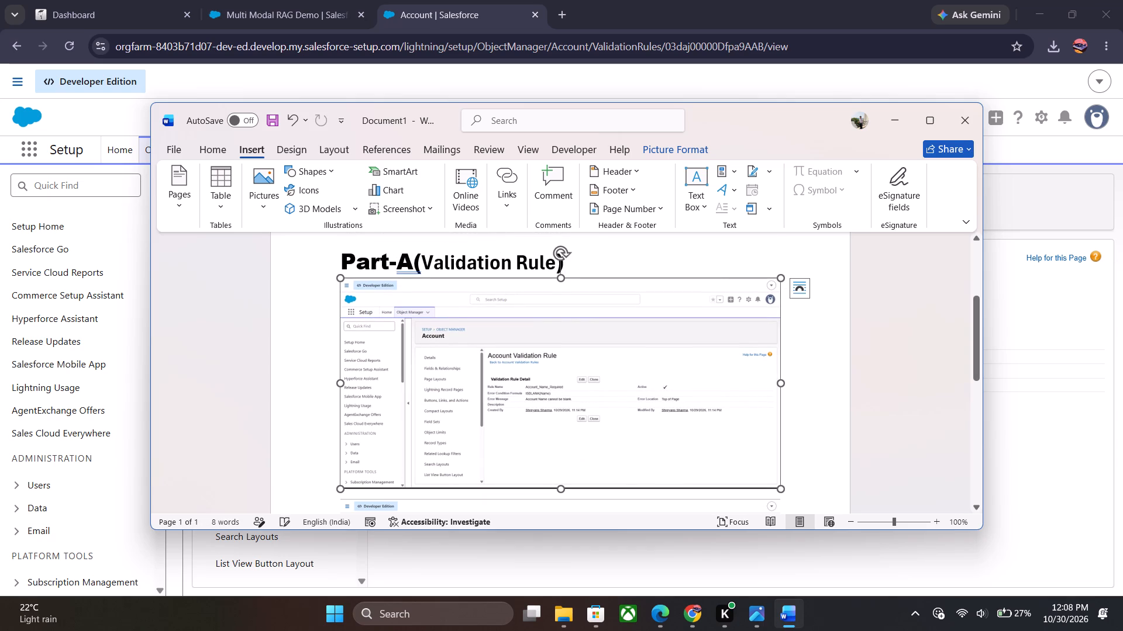
Insert a new line at the Account_Number_7_Digits screenshot at the end of the document.
scroll(802, 415, "down", 1)
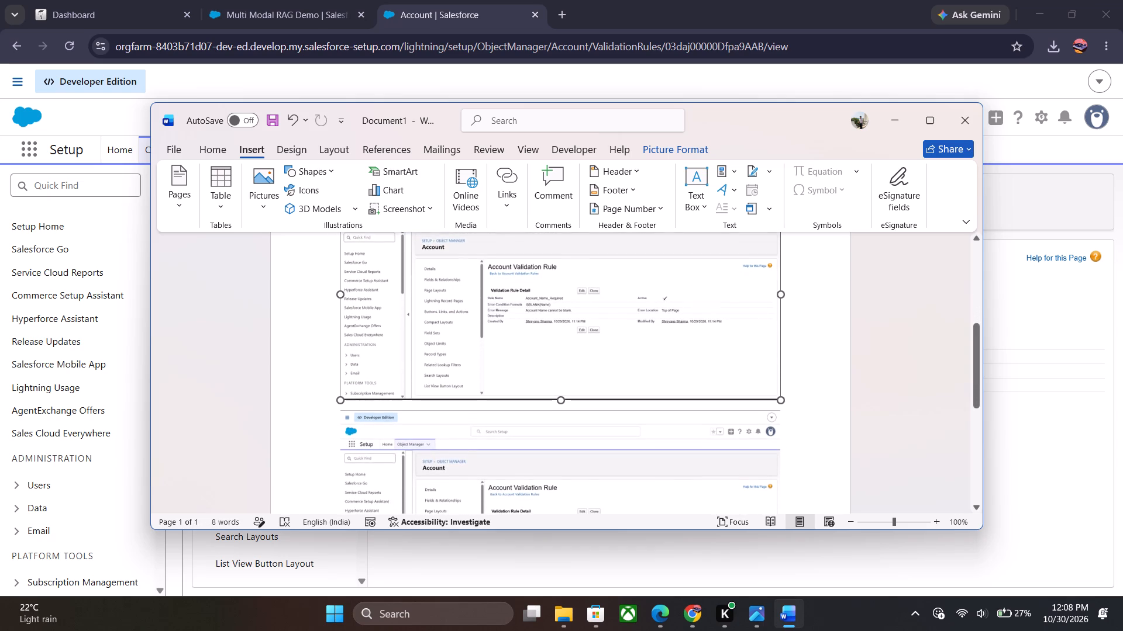
scroll(802, 415, "down", 2)
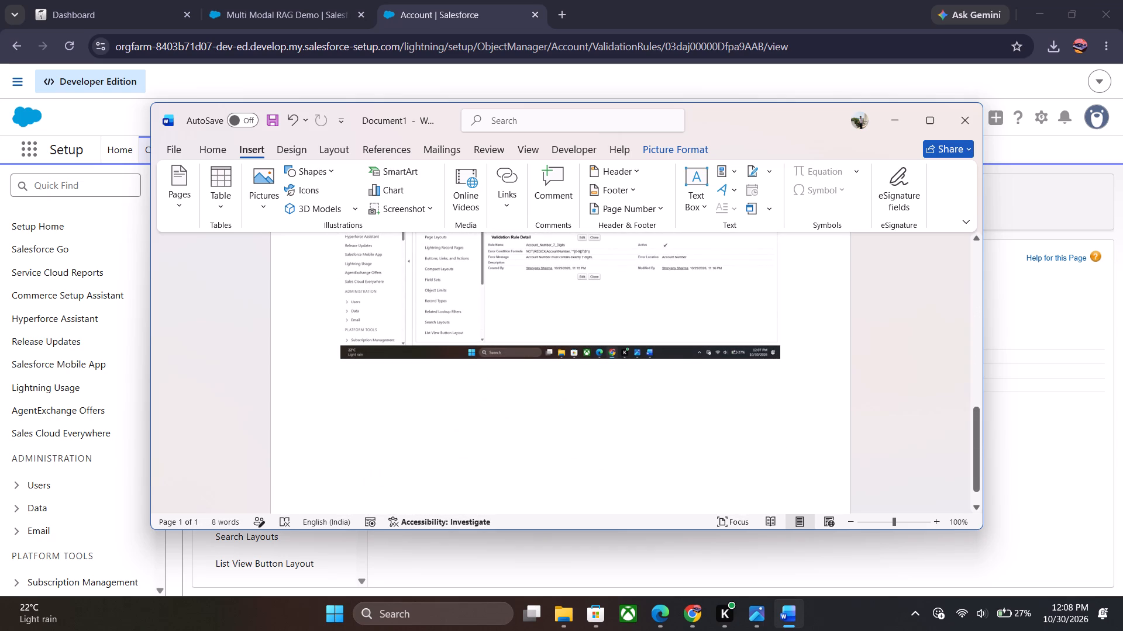
left_click(367, 447)
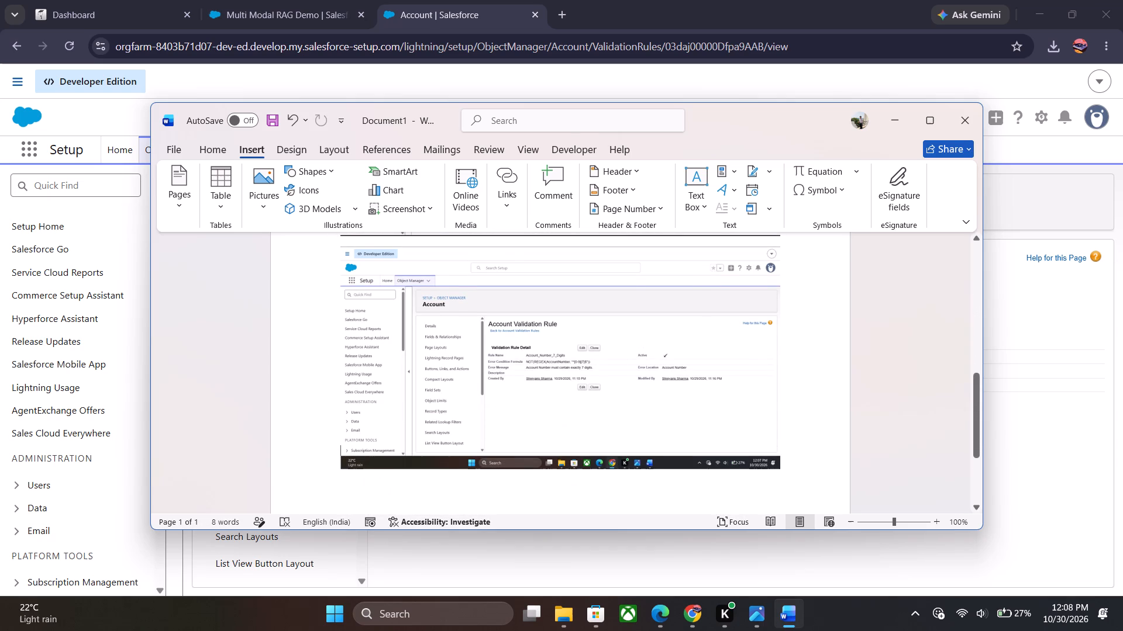
key("Return")
scroll(367, 447, "down", 5)
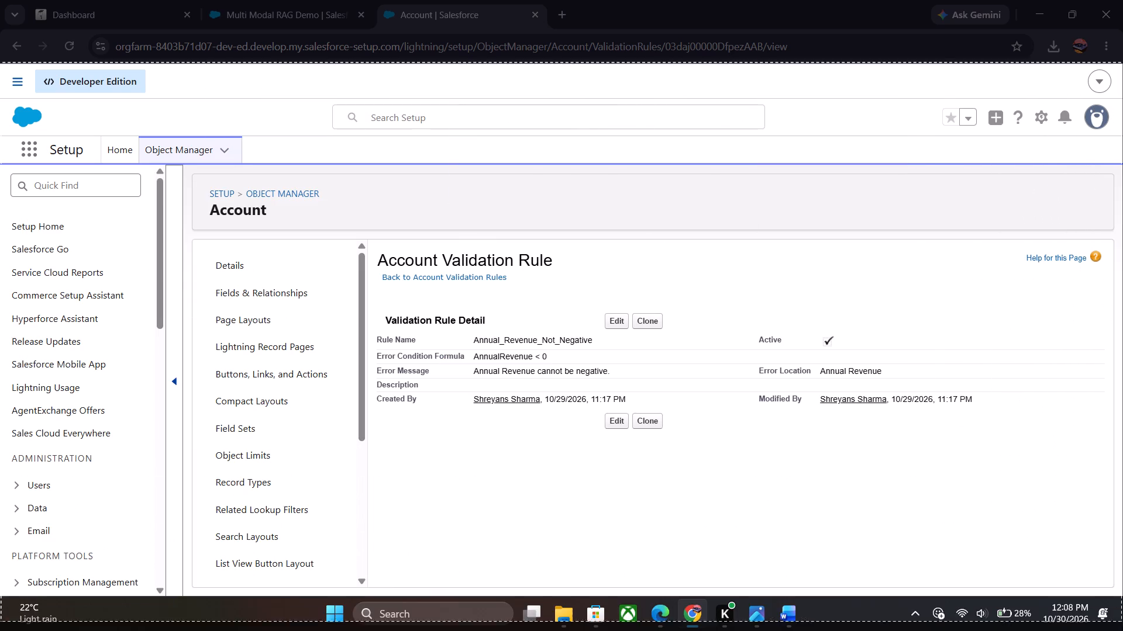
left_click_drag(1122, 626, 1122, 593)
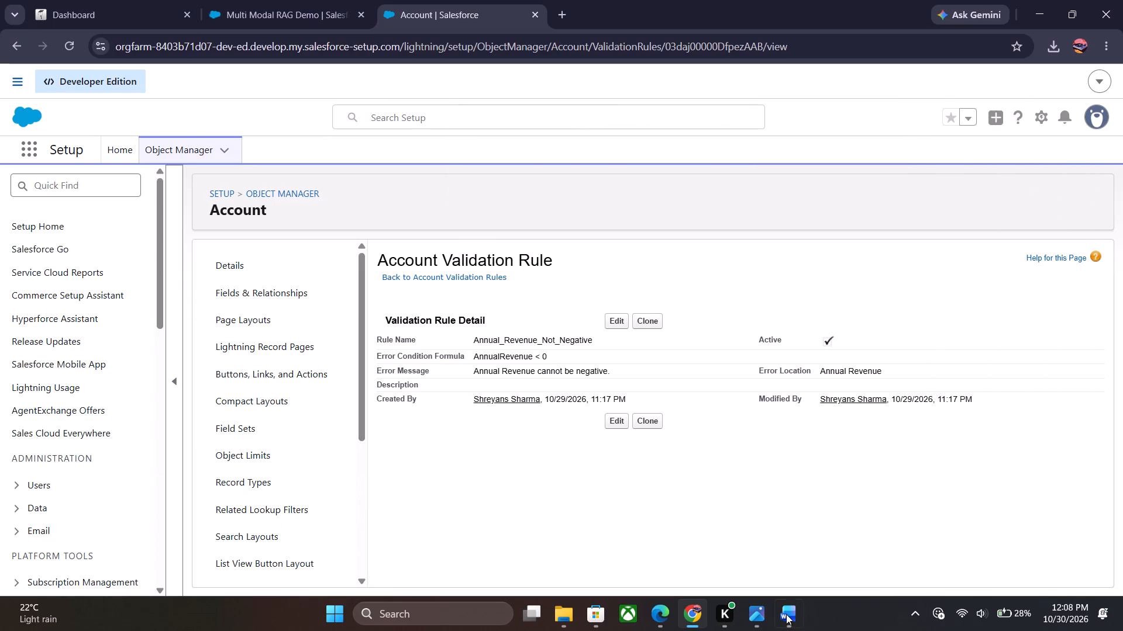
Switch to Word, maximize its window and paste the Annual_Revenue_Not_Negative snip directly above the Account_Number_7_Digits screenshot.
left_click(786, 614)
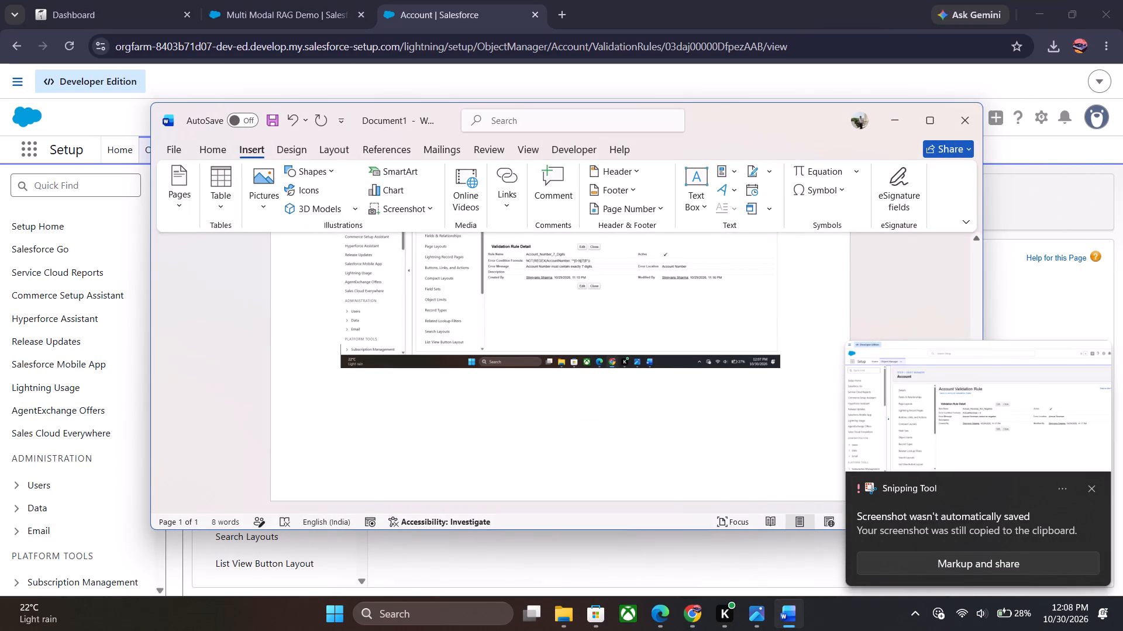
left_click_drag(948, 443, 942, 442)
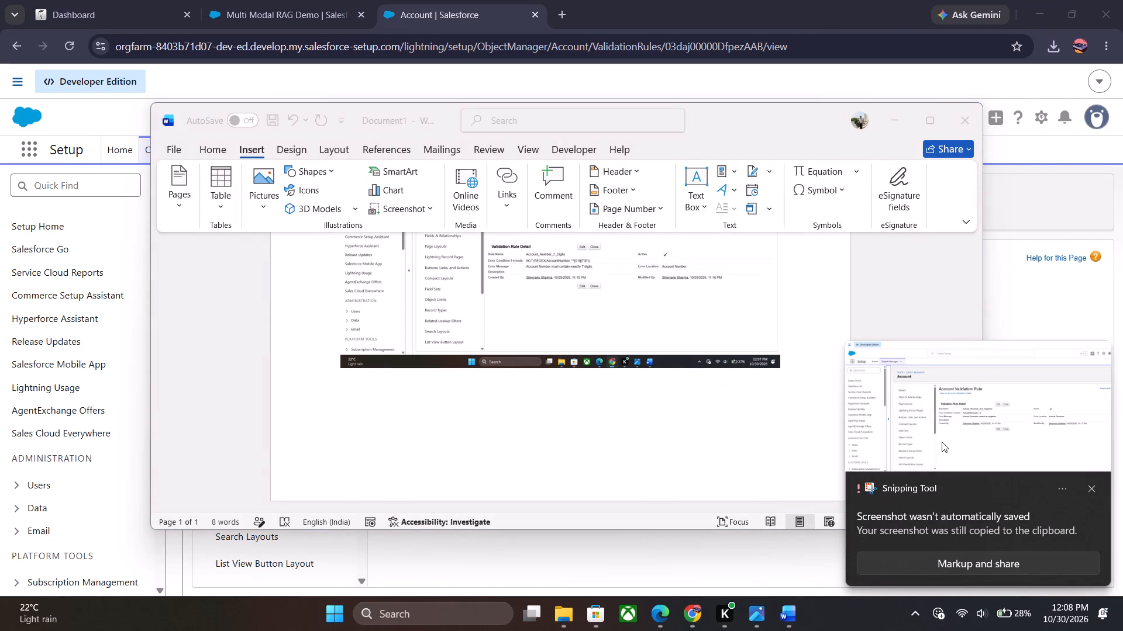
left_click_drag(942, 442, 597, 432)
left_click(356, 389)
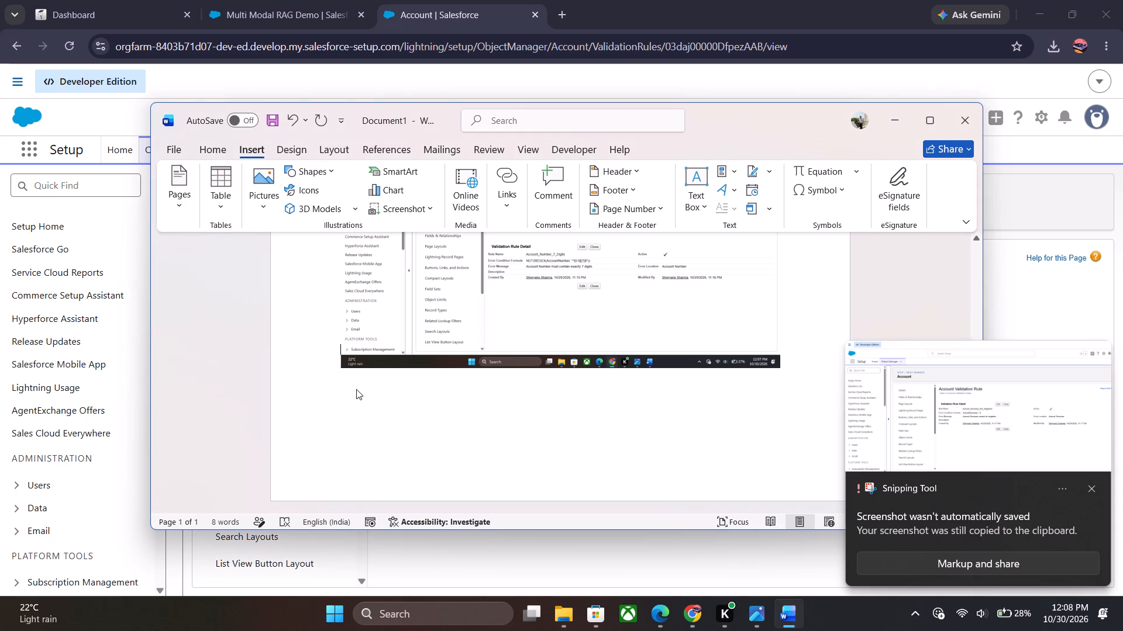
left_click(1095, 485)
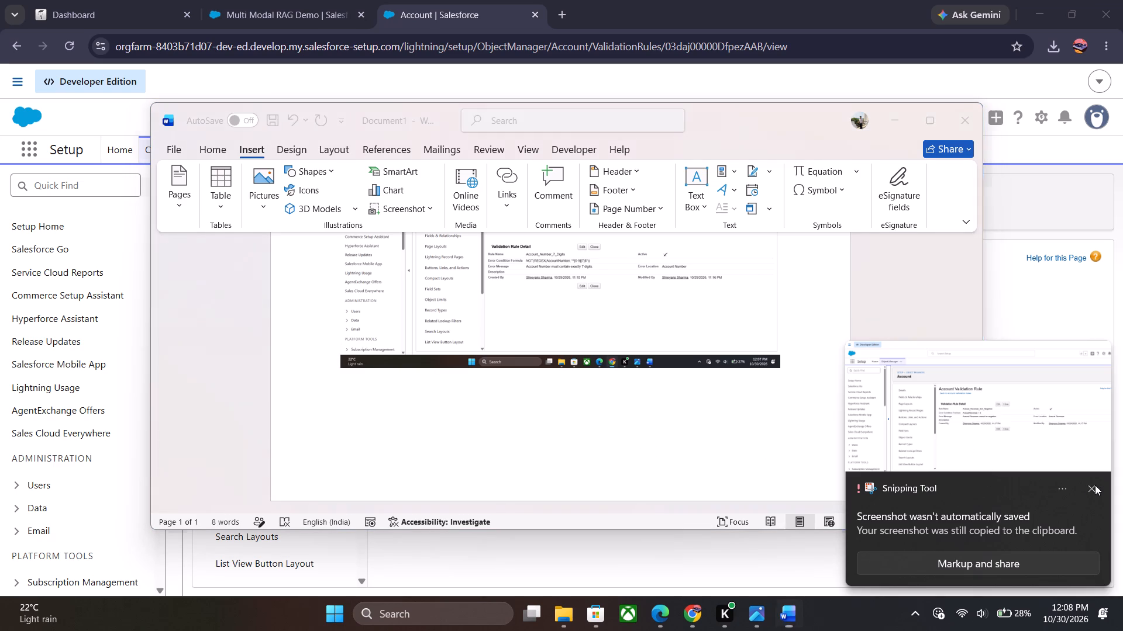
left_click(932, 119)
key("ctrl+v")
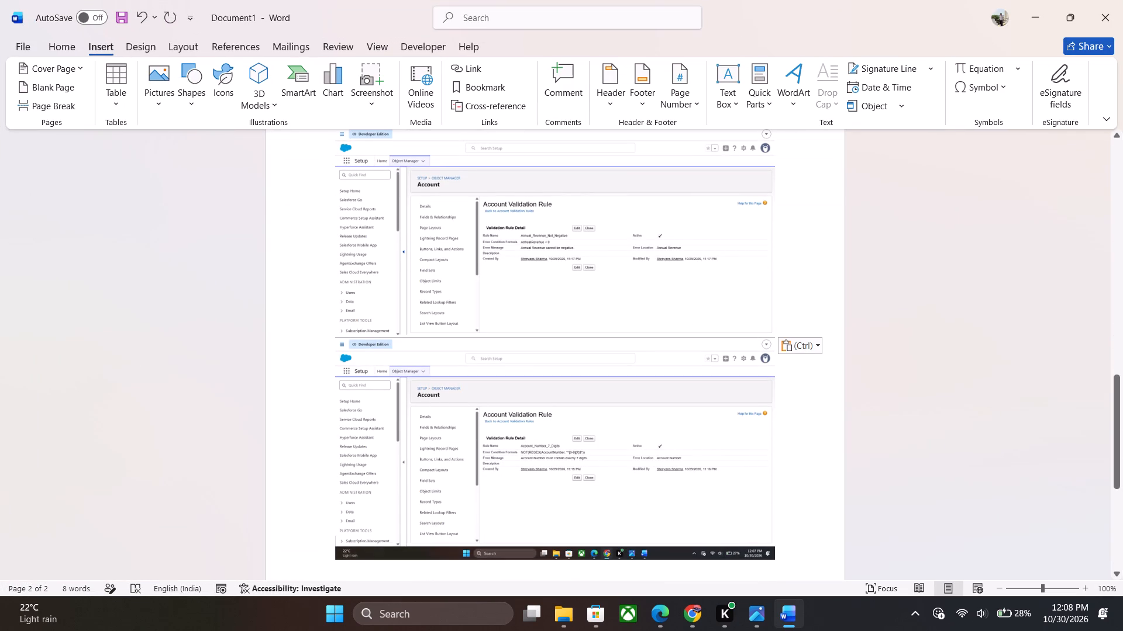
Move the Account_Number_7_Digits screenshot to page 1, directly below the Account_Name_Required screenshot and ahead of the Annual_Revenue_Not_Negative one.
left_click(588, 445)
left_click_drag(588, 445, 580, 230)
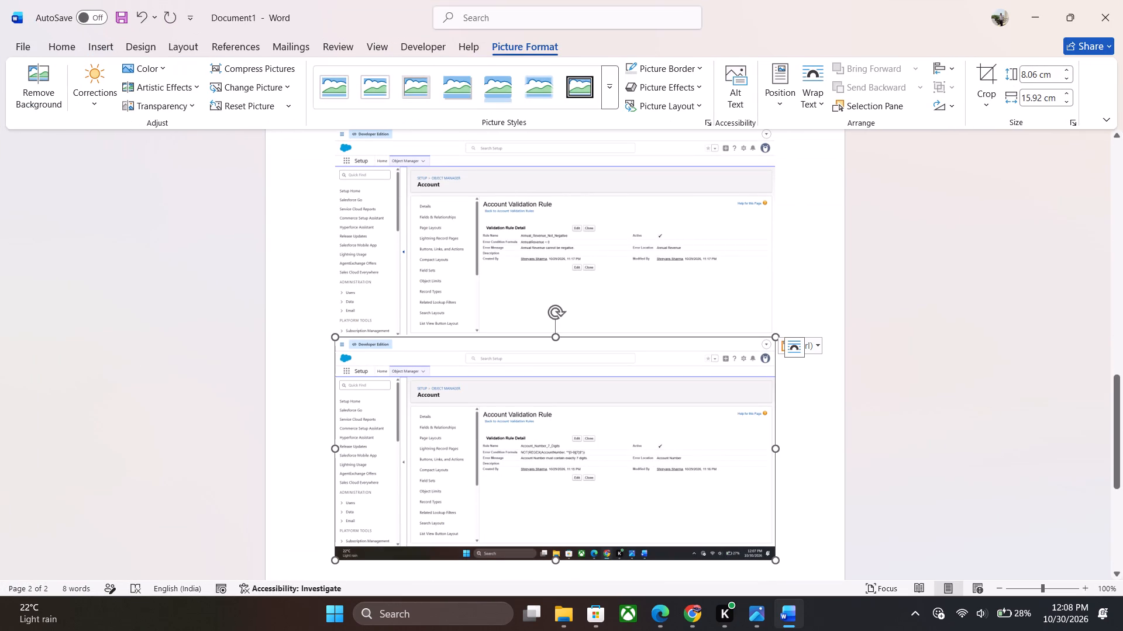
left_click(580, 230)
left_click_drag(580, 230, 713, 517)
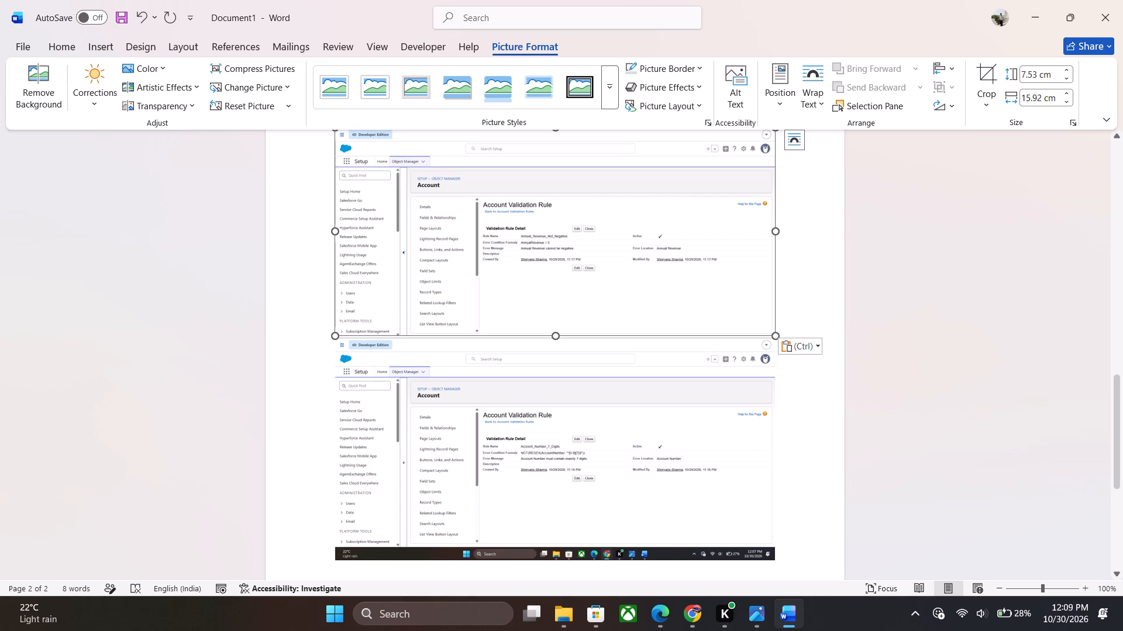
scroll(666, 213, "up", 1)
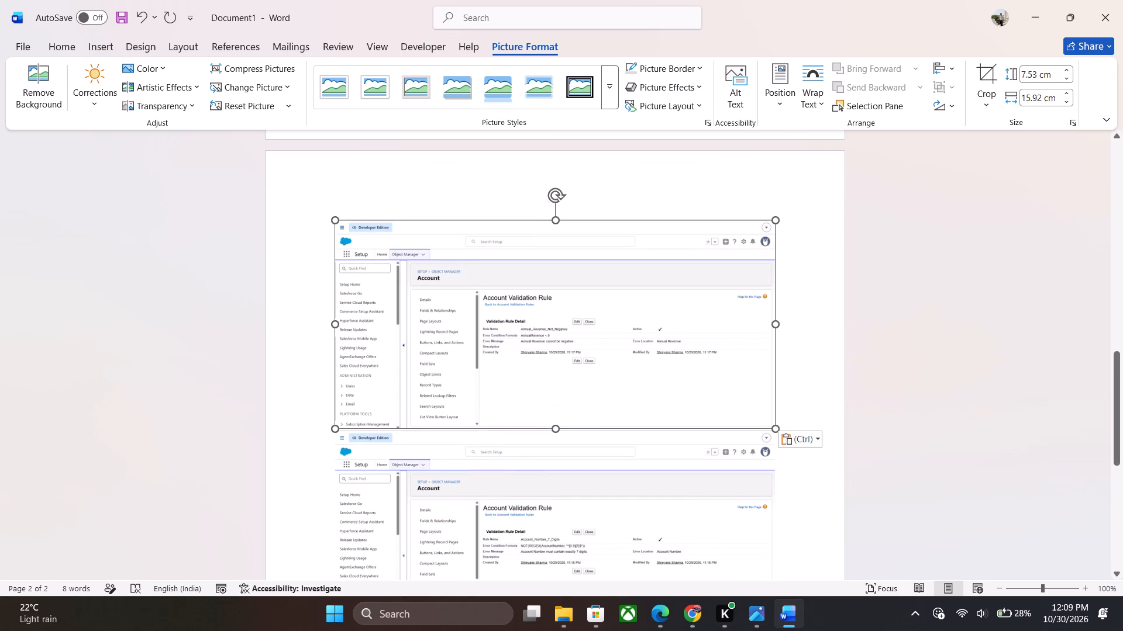
scroll(582, 446, "up", 3)
scroll(582, 446, "down", 4)
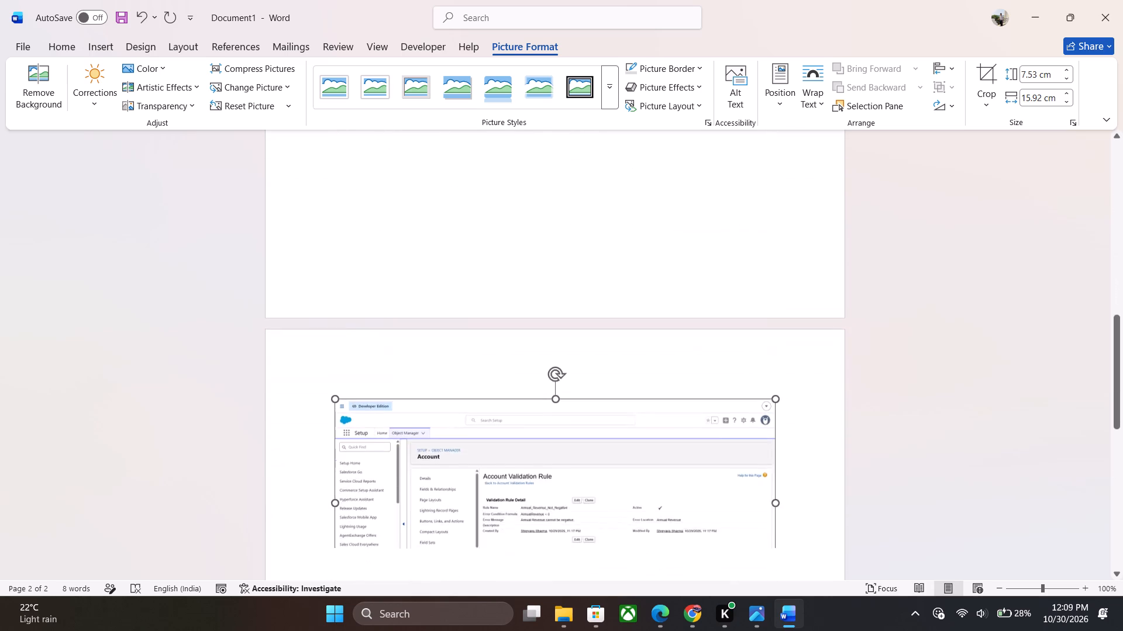
scroll(582, 446, "down", 2)
scroll(505, 310, "up", 1)
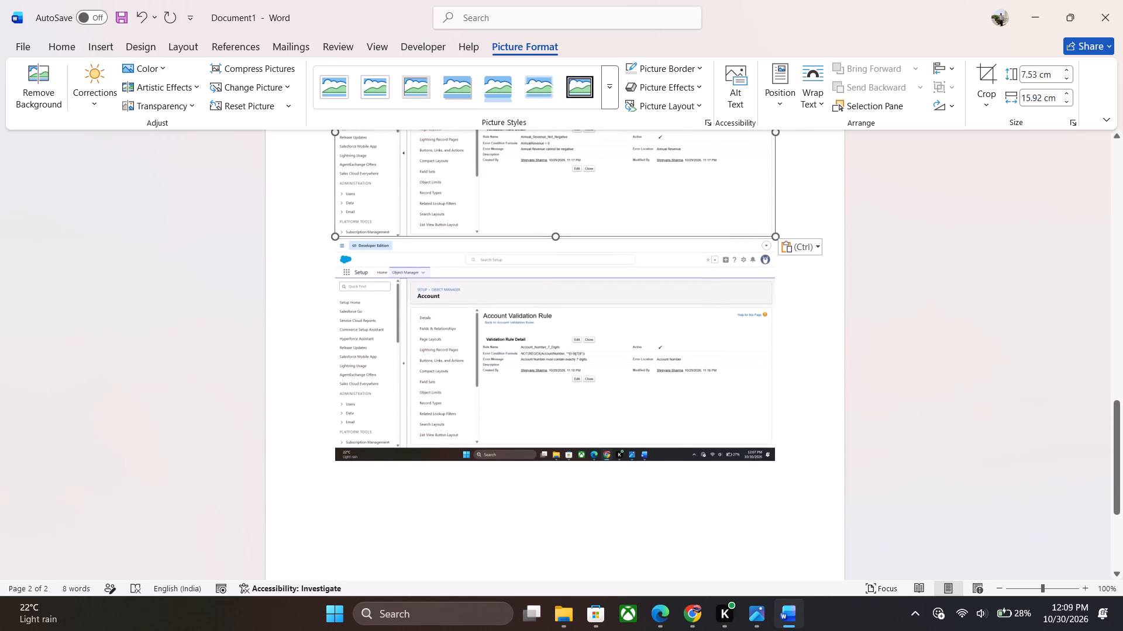
left_click(505, 310)
left_click_drag(505, 310, 533, 203)
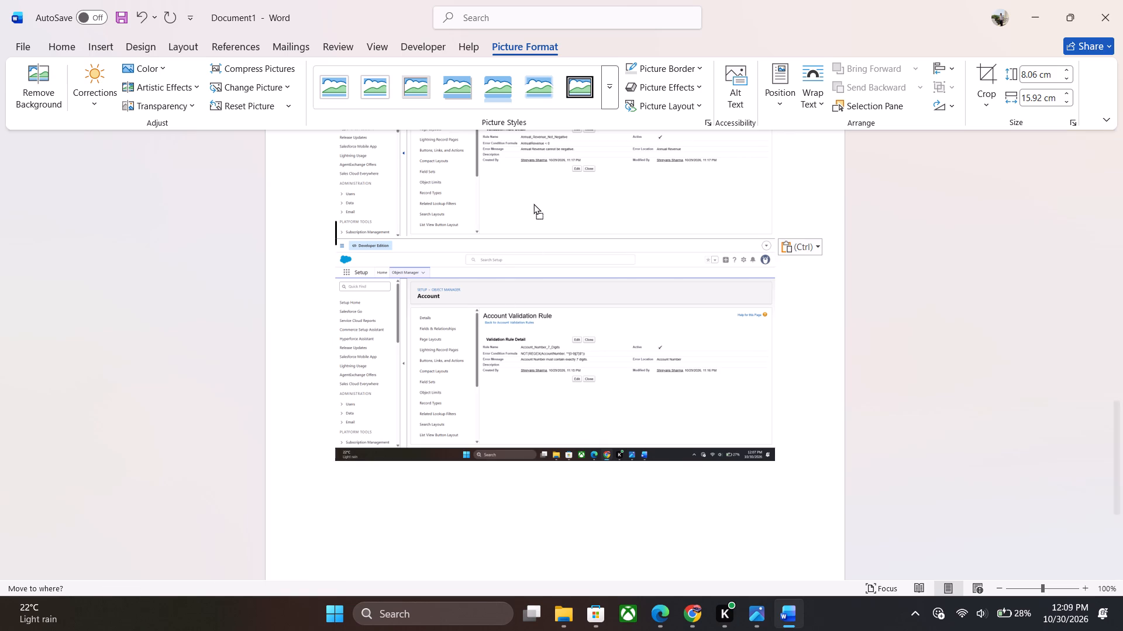
left_click_drag(533, 203, 345, 164)
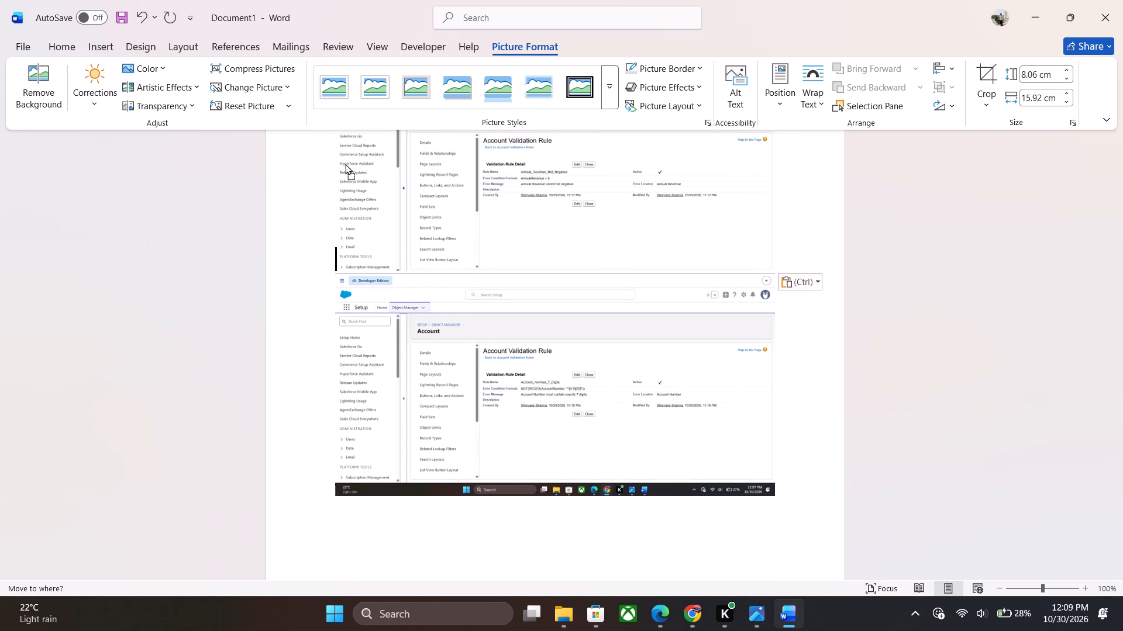
left_click_drag(345, 164, 325, 139)
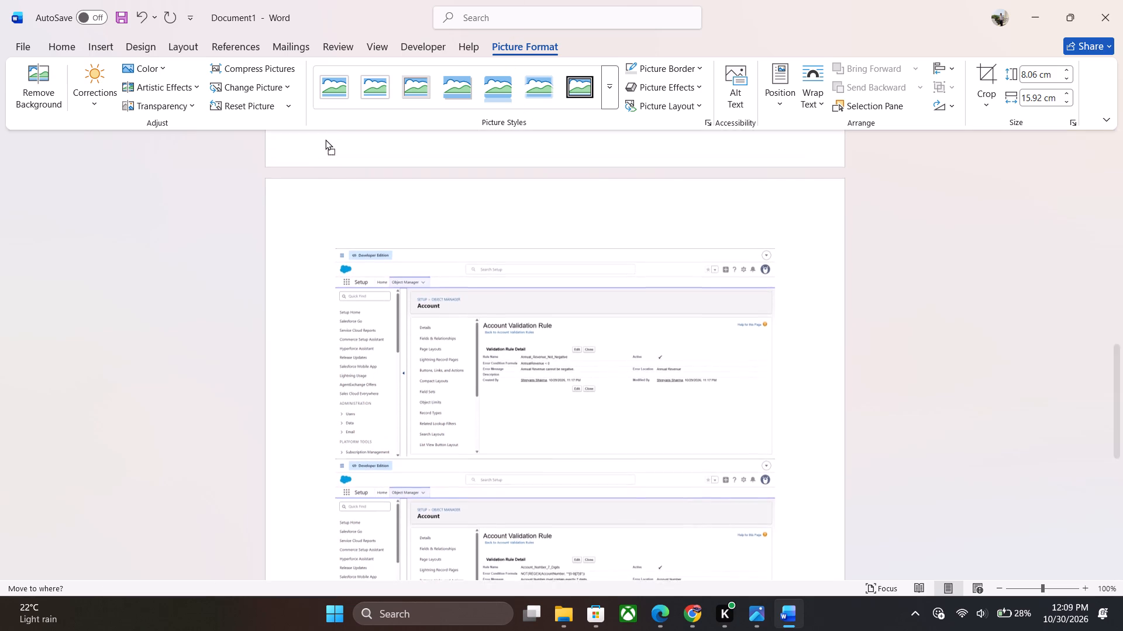
left_click_drag(325, 139, 335, 142)
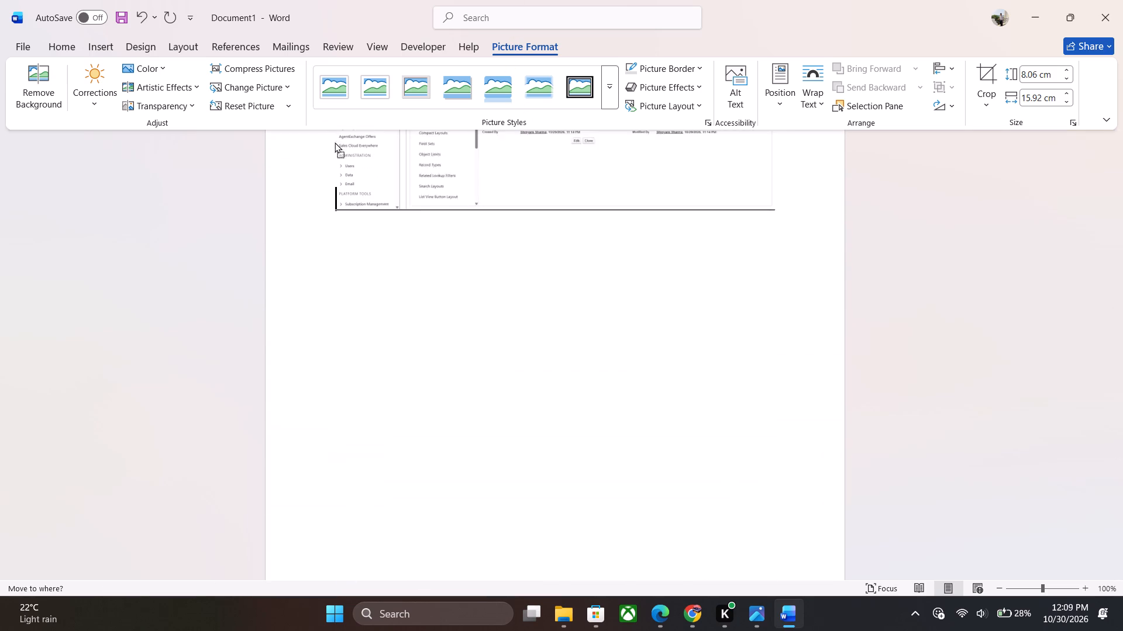
left_click_drag(335, 142, 332, 288)
Add a new line below the Annual_Revenue_Not_Negative screenshot on page 2.
scroll(567, 468, "down", 1)
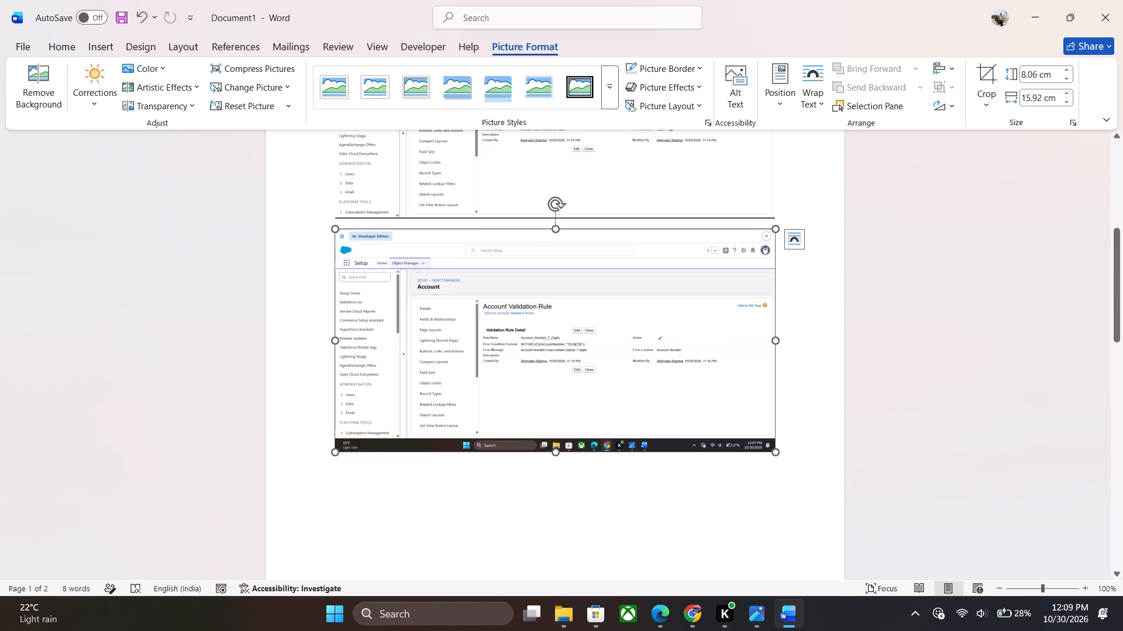
scroll(567, 468, "down", 2)
left_click(794, 441)
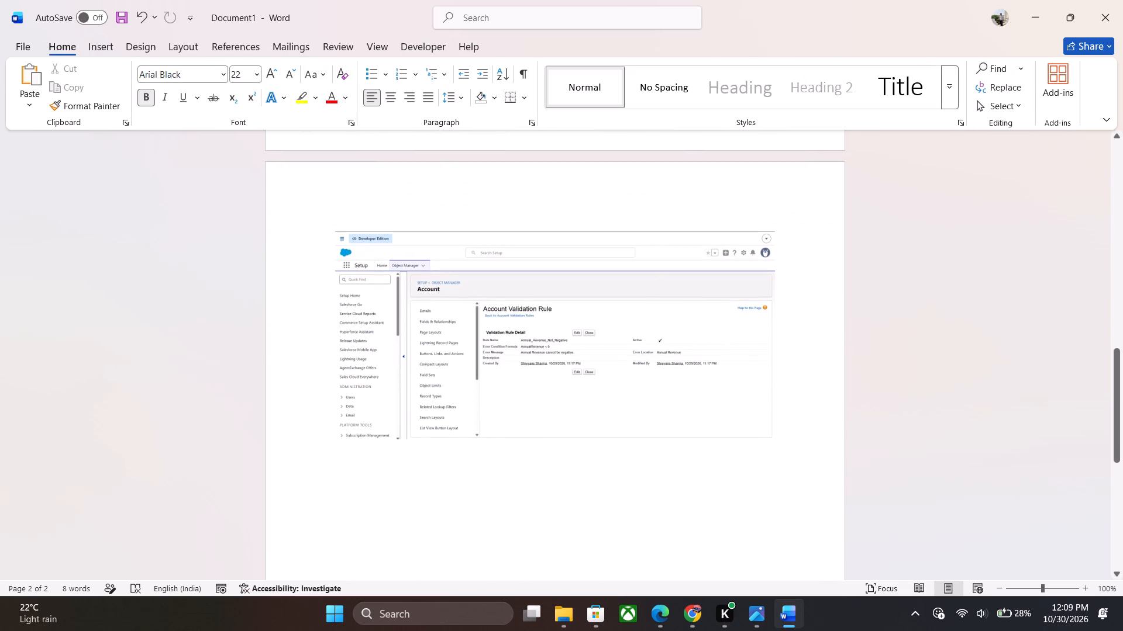
key("Return")
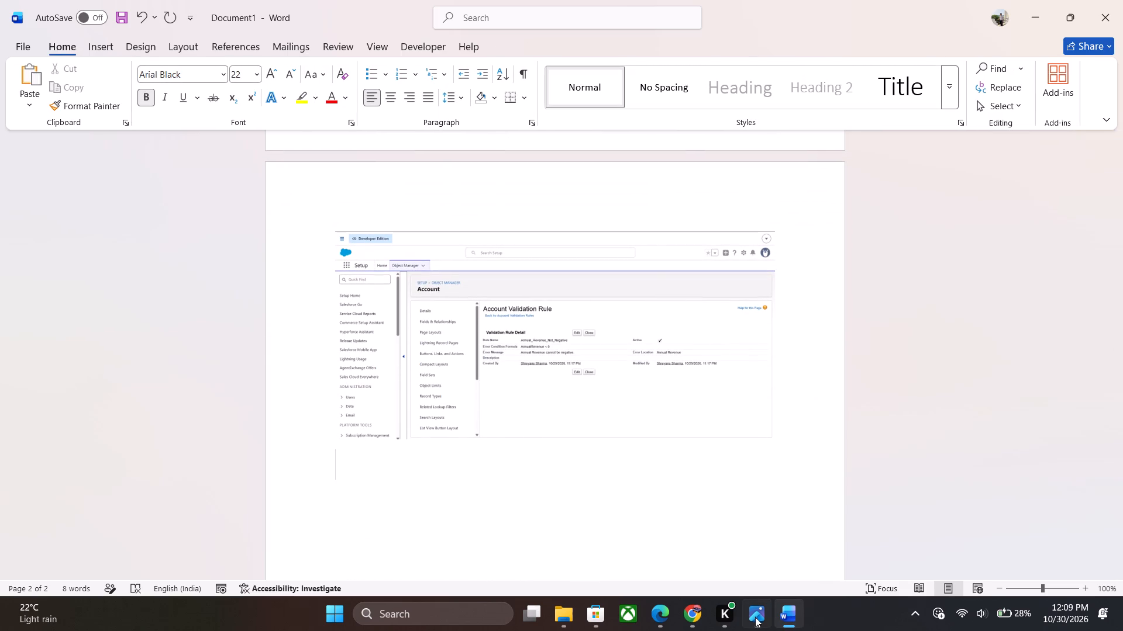
Switch to Chrome, open the Phone_Minimum_10_Digits validation rule and capture a snip from below the browser bar through the taskbar.
left_click(697, 619)
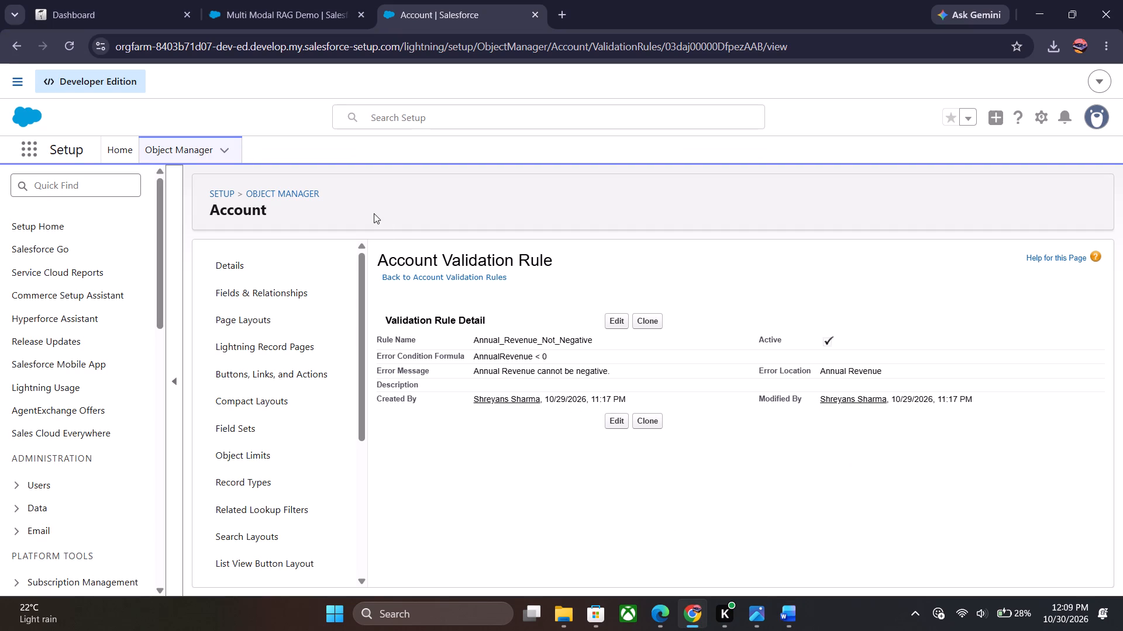
left_click(434, 278)
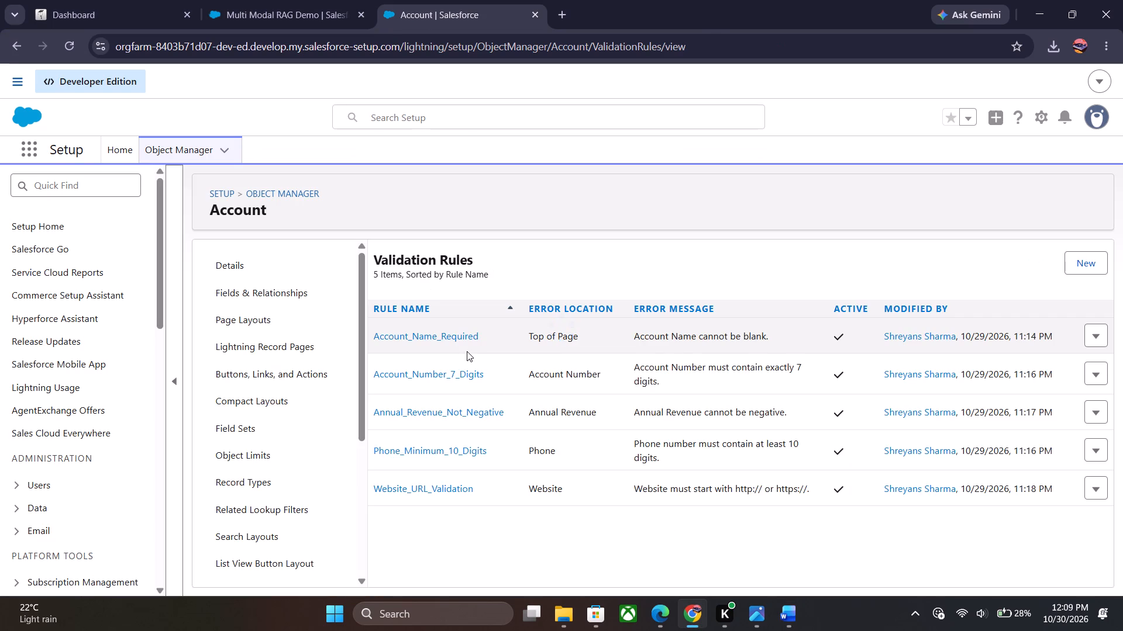
left_click(423, 450)
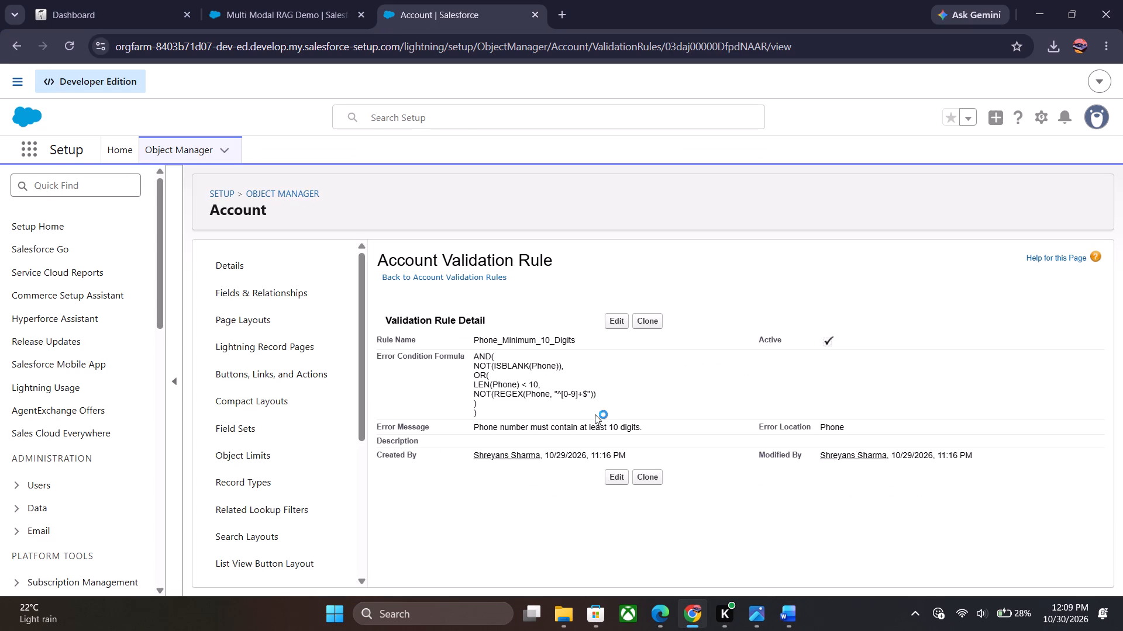
key("shift+super+s")
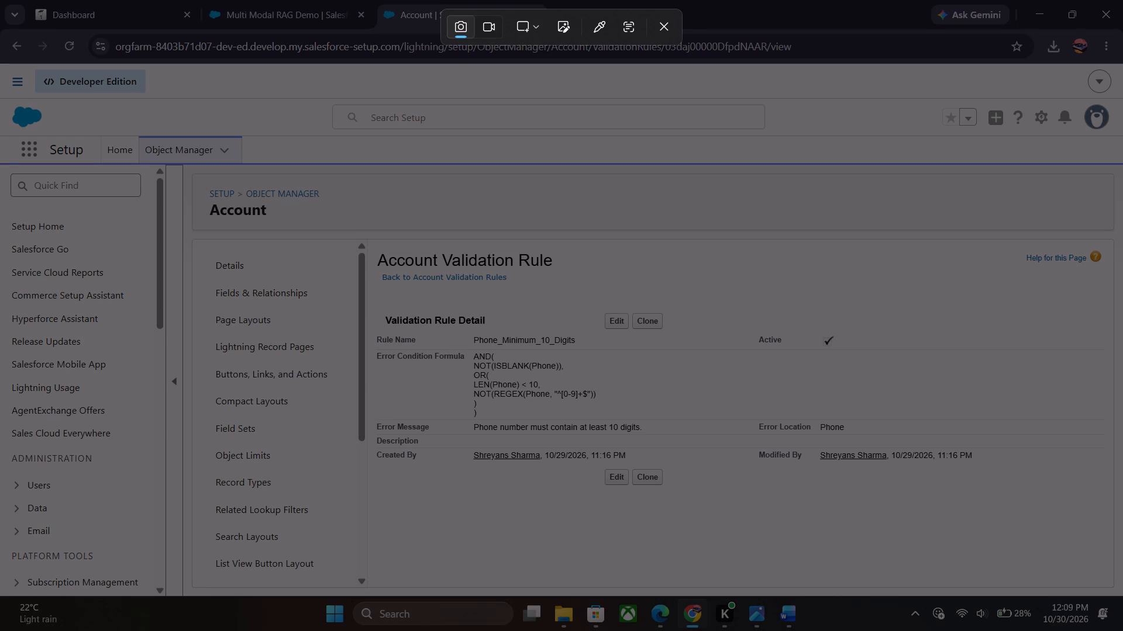
left_click_drag(0, 64, 1122, 601)
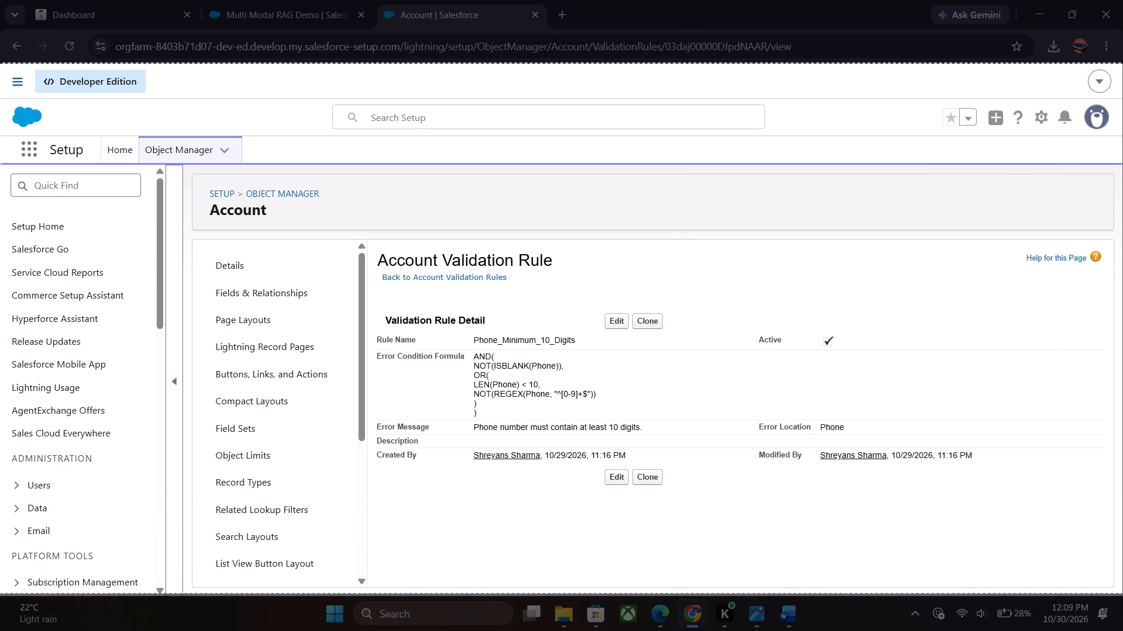
left_click_drag(1122, 601, 1122, 630)
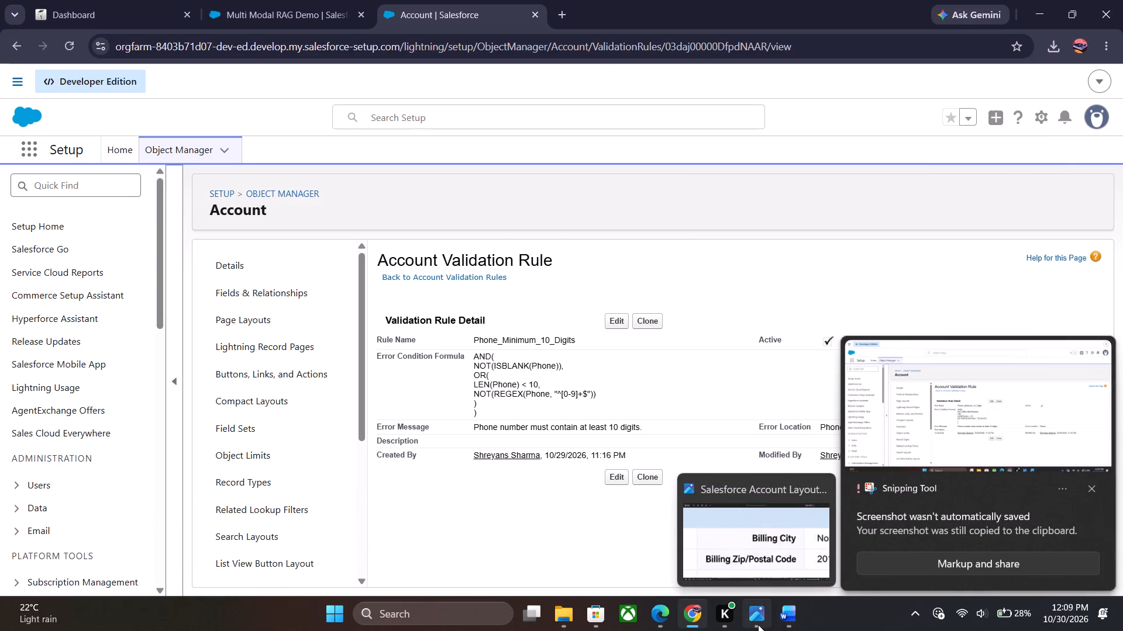
Switch to Word, paste the Phone_Minimum_10_Digits snip below the Annual_Revenue_Not_Negative screenshot and add a new line under it.
left_click(781, 618)
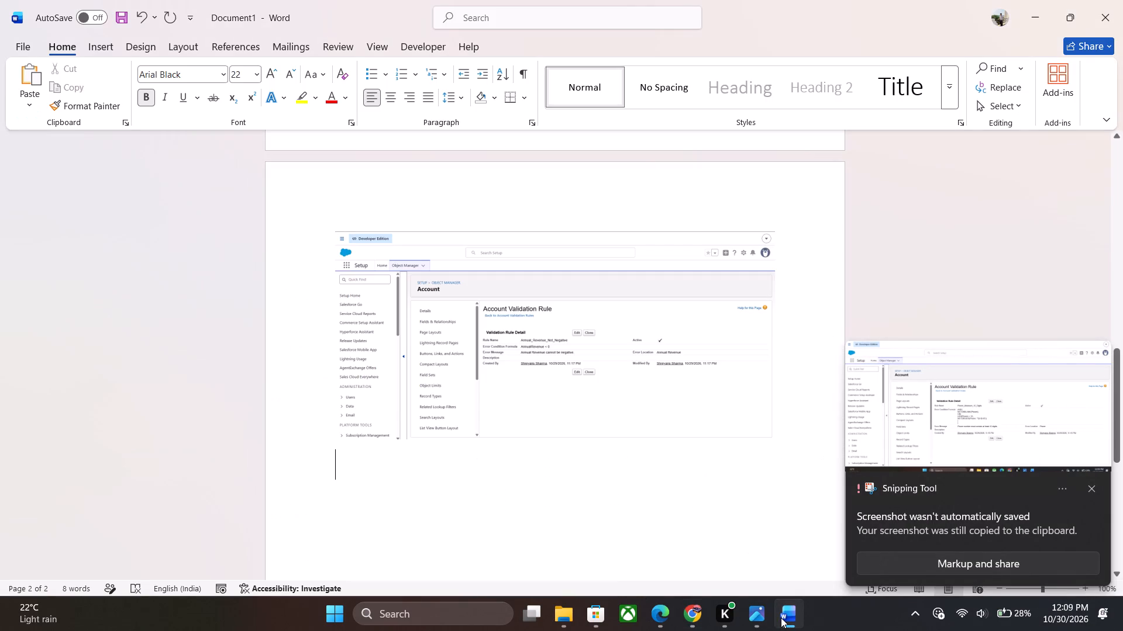
key("ctrl+v")
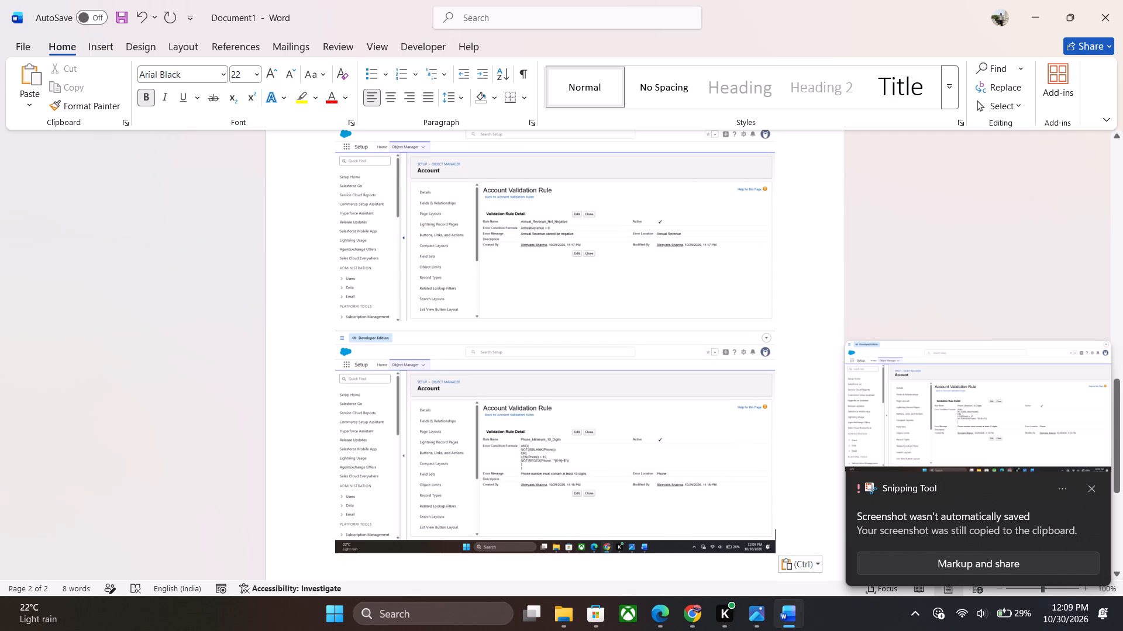
key("Return")
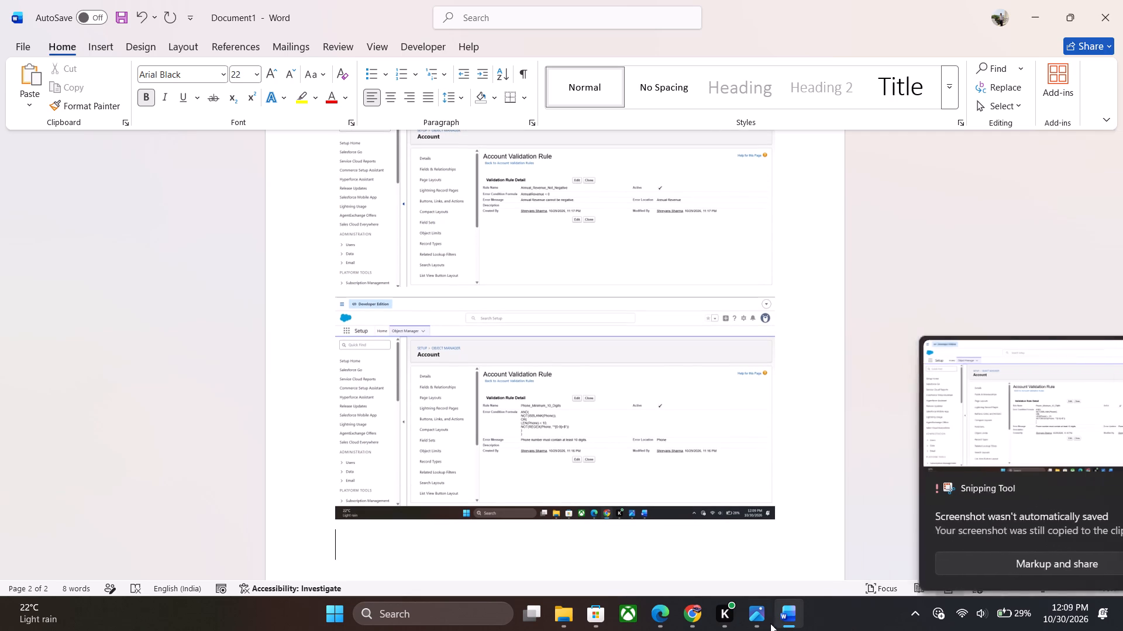
Switch to Chrome, open the Website_URL_Validation rule and capture a snip of the page, excluding the browser bar and taskbar.
left_click_drag(694, 617, 813, 619)
left_click(787, 618)
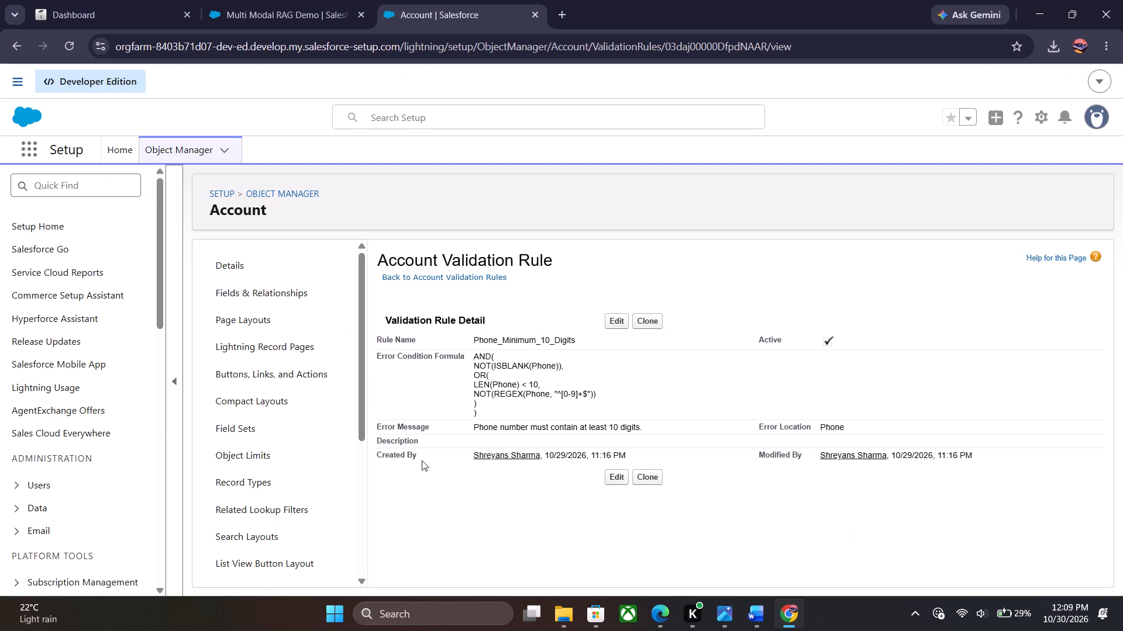
left_click_drag(461, 285, 463, 278)
left_click(463, 278)
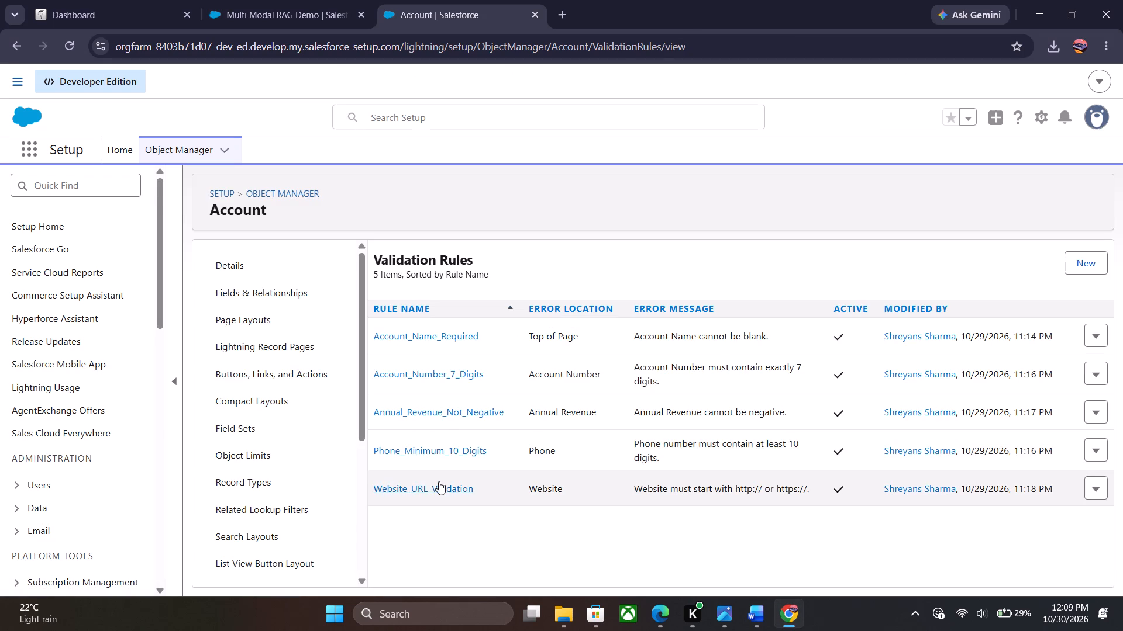
left_click(435, 486)
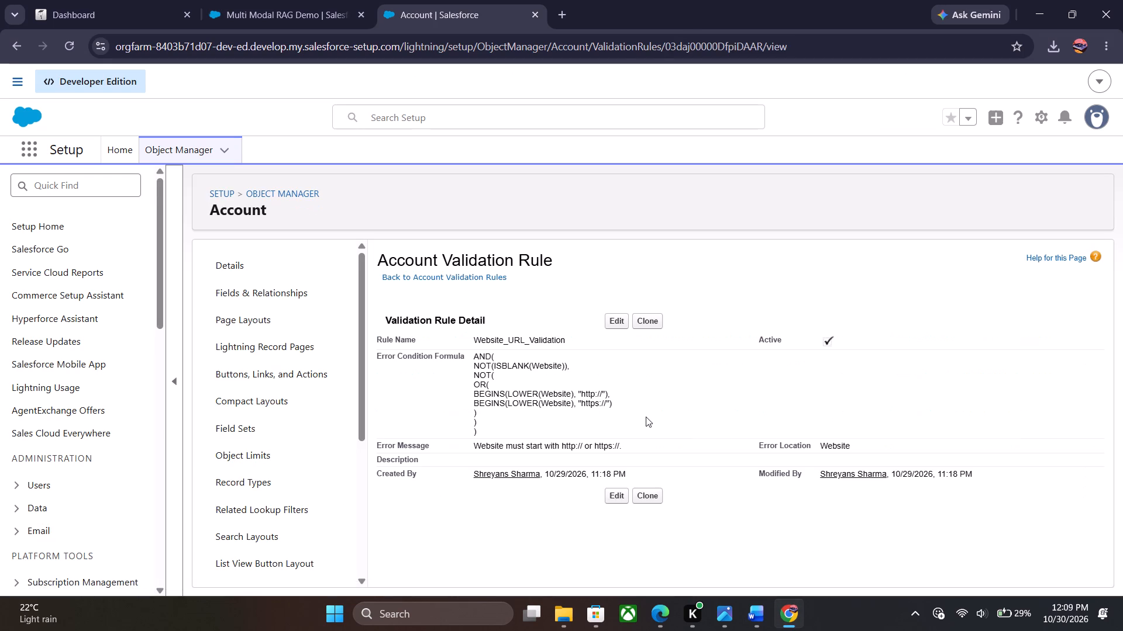
key("shift+super+s")
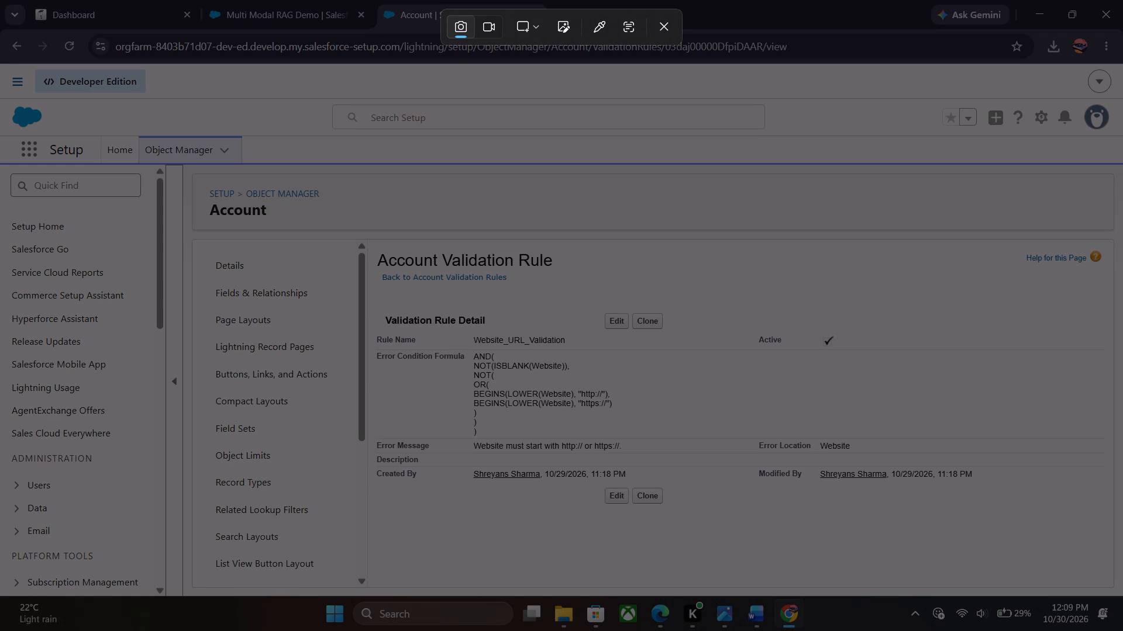
left_click_drag(0, 64, 1122, 565)
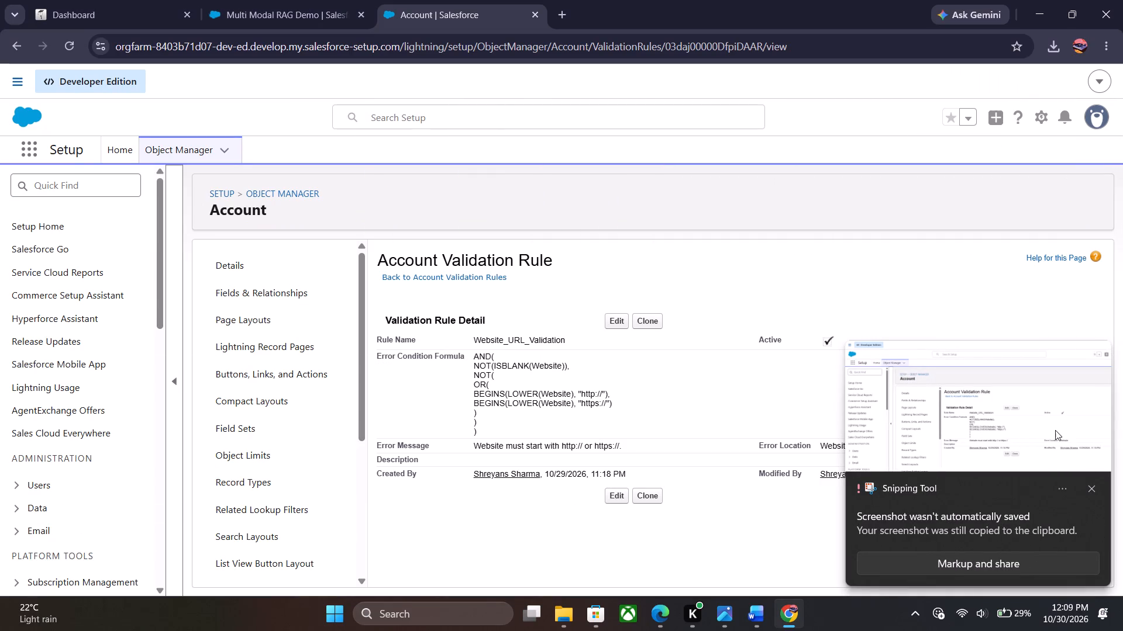
Switch to Word, paste the Website_URL_Validation snip below the Phone_Minimum_10_Digits screenshot and dismiss the snip notification.
left_click(763, 613)
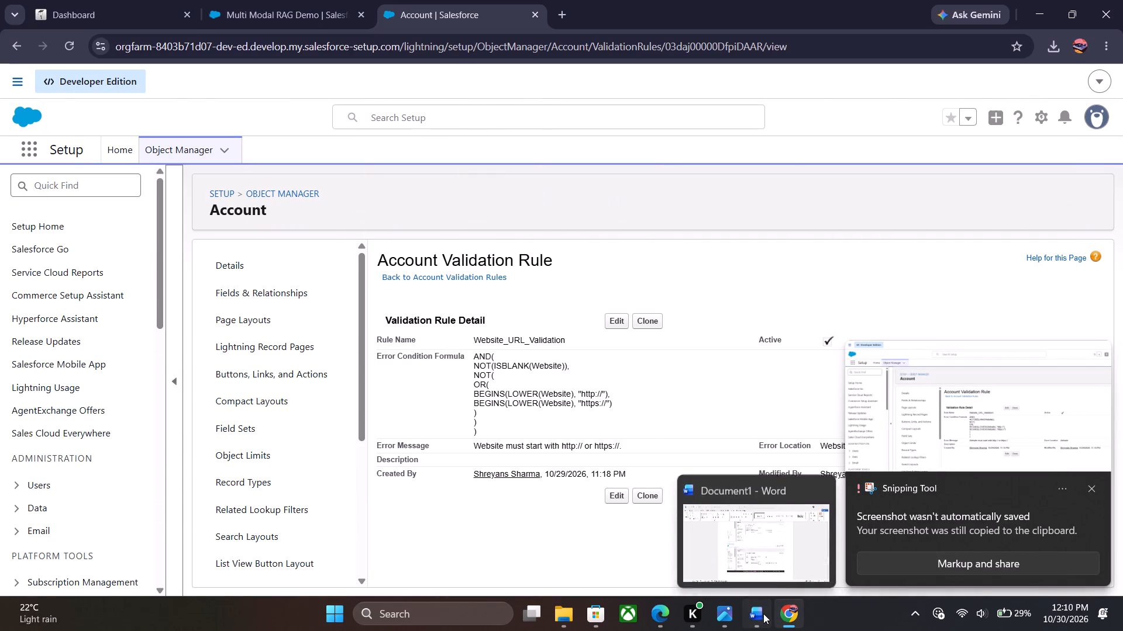
key("ctrl+v")
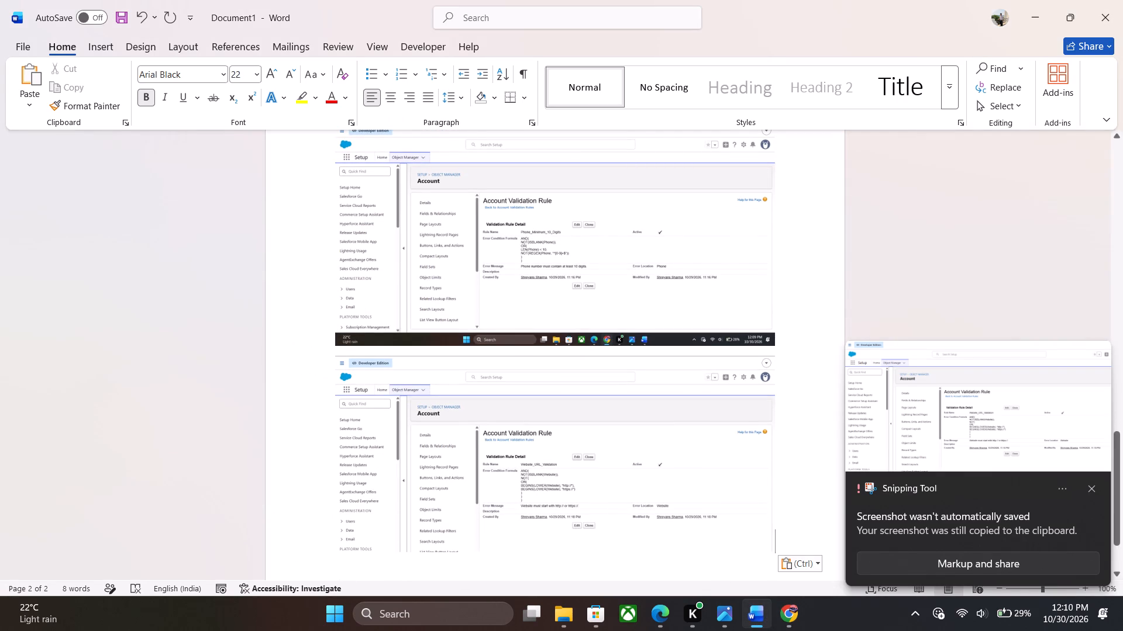
left_click(1092, 487)
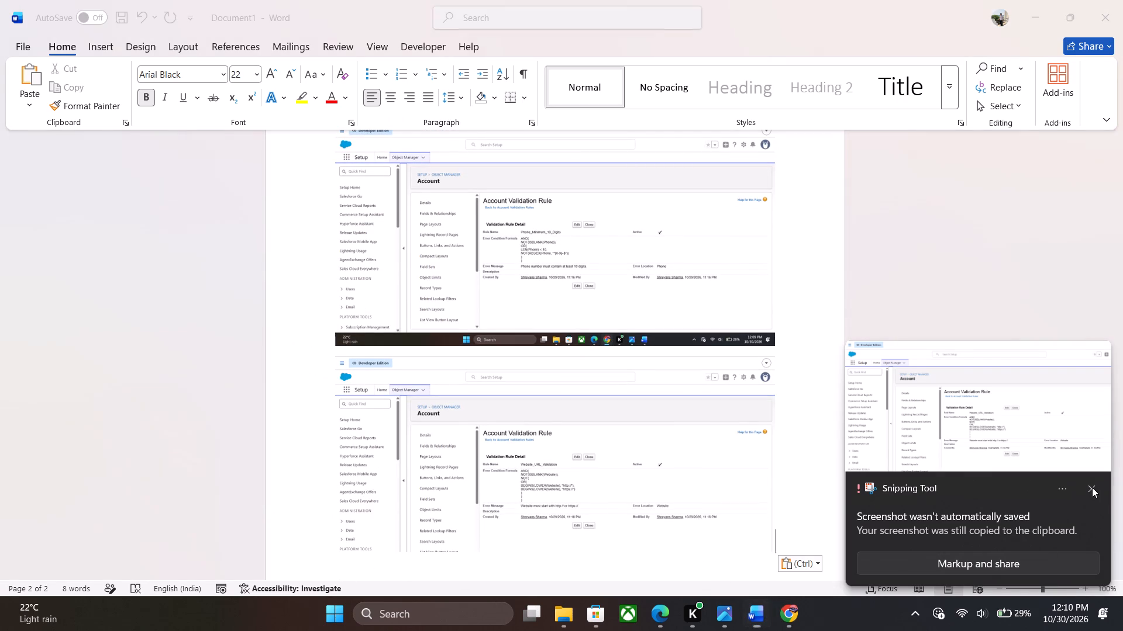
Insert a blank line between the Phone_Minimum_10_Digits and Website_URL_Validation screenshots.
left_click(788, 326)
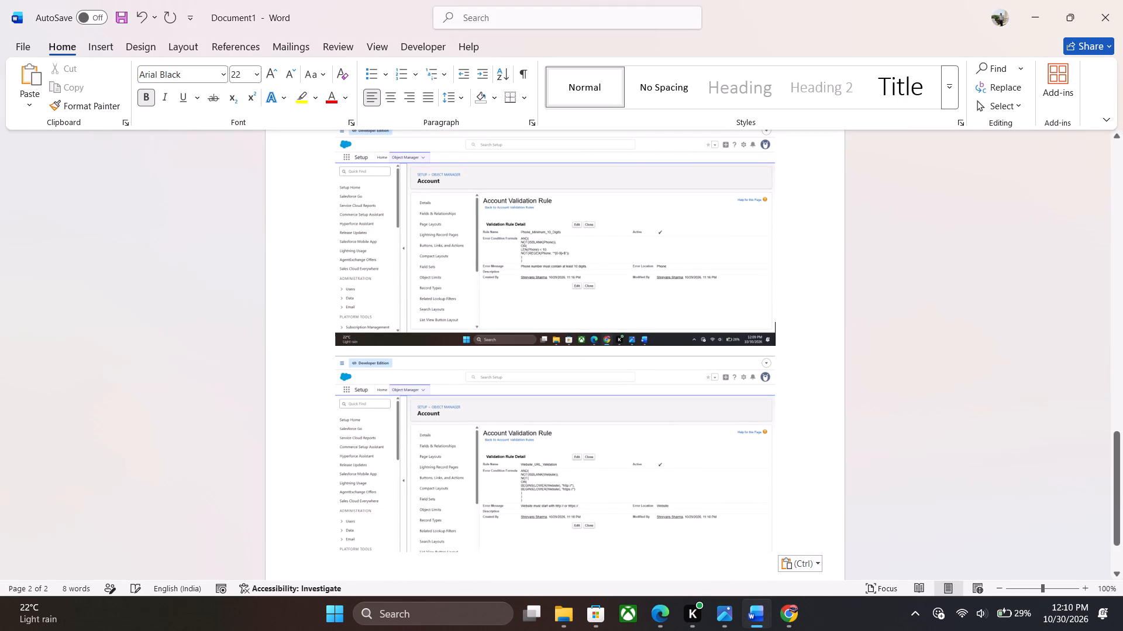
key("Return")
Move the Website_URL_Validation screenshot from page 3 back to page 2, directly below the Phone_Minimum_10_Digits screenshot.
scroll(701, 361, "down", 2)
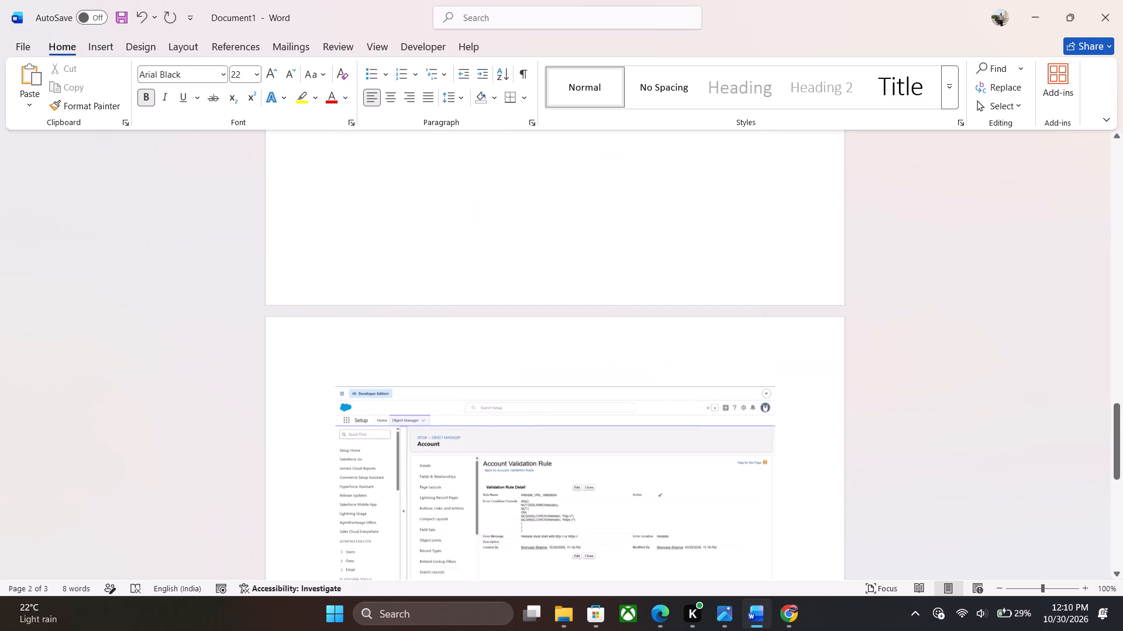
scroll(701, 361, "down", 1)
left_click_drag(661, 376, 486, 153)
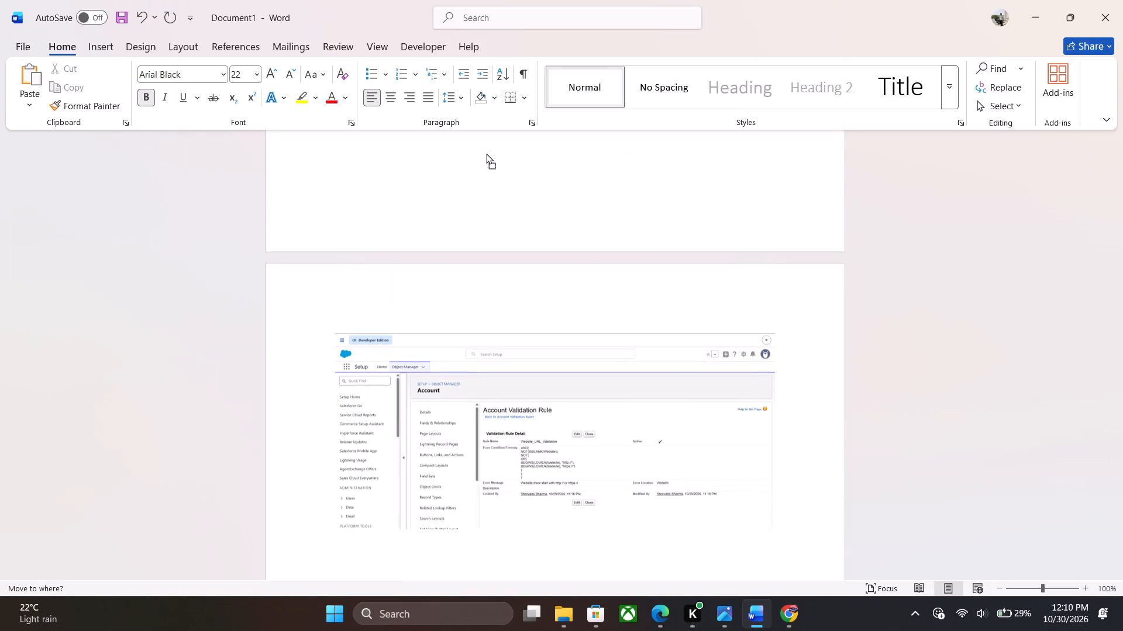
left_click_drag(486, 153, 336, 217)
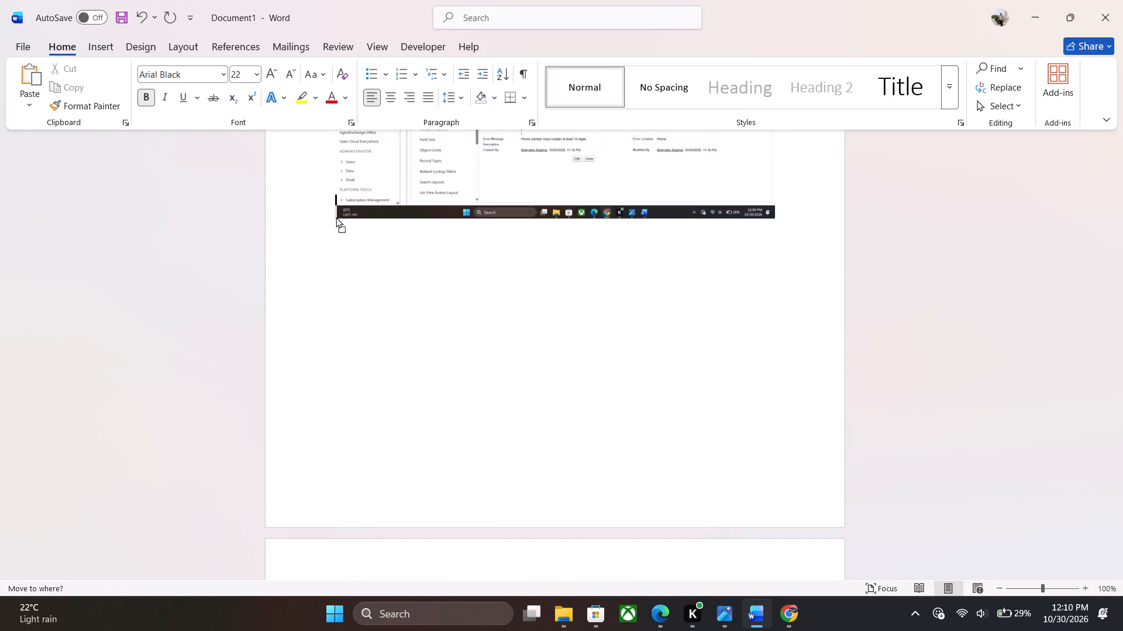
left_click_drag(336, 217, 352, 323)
Add a new line after the Website_URL_Validation screenshot, continuing at the top of page 3.
scroll(813, 503, "down", 1)
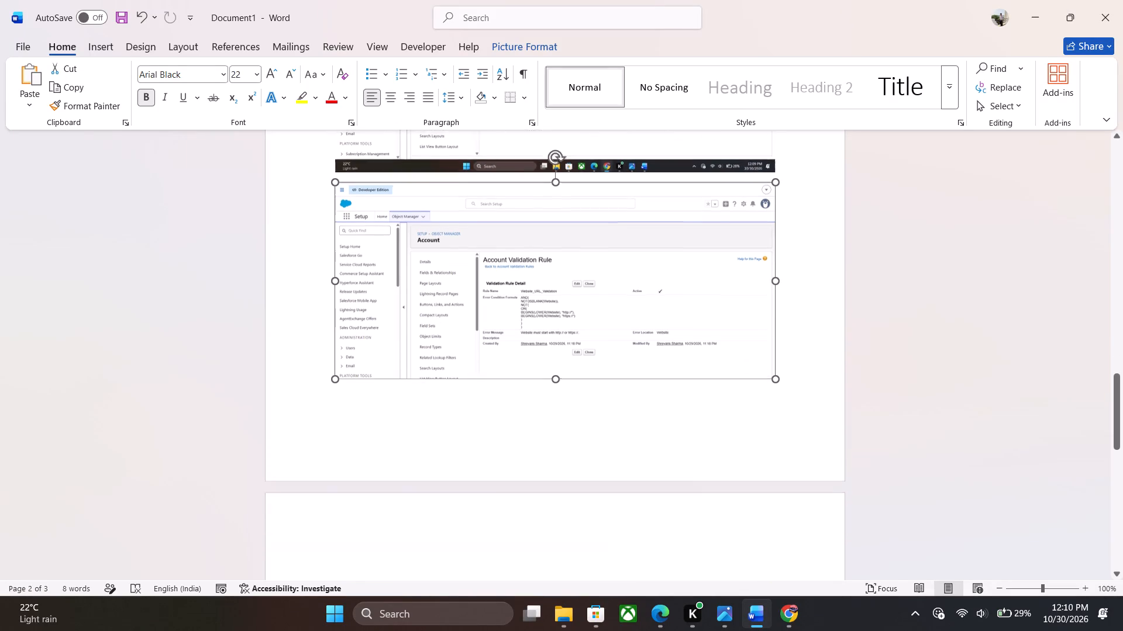
scroll(813, 503, "down", 1)
left_click(794, 320)
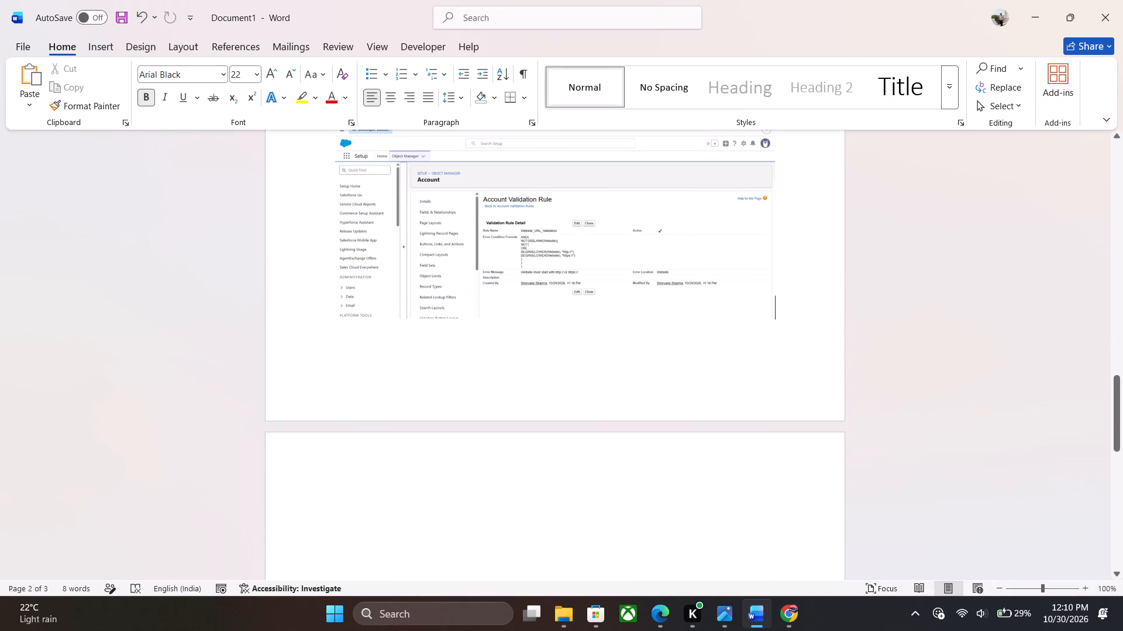
key("Return")
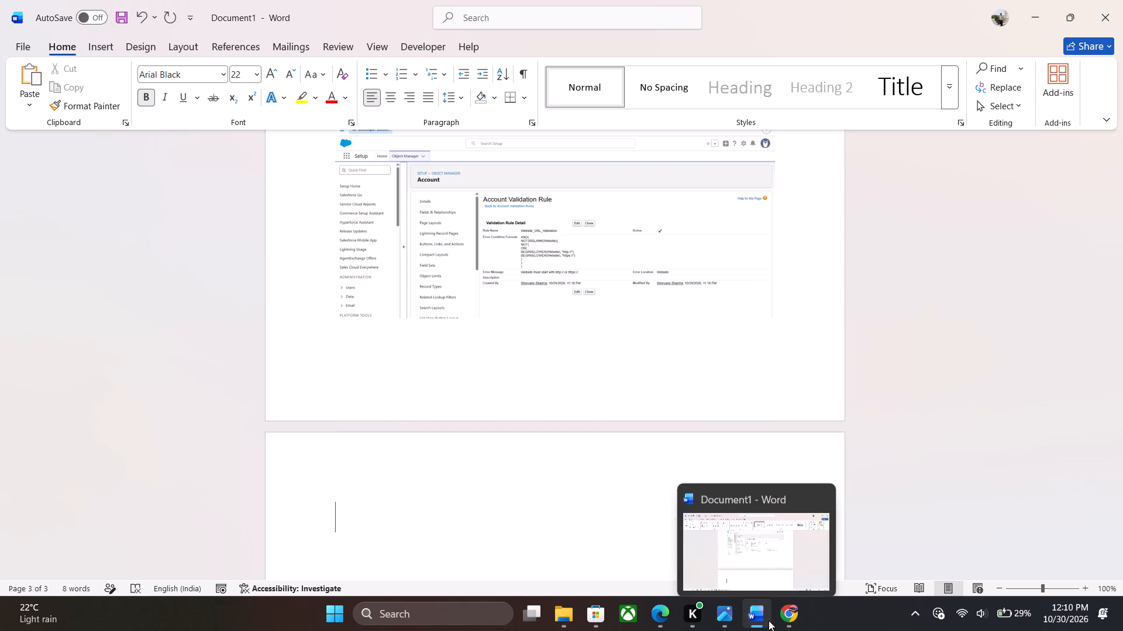
Switch to Chrome, return to the Account Validation Rules list and capture a full-screen snip of it.
left_click(786, 616)
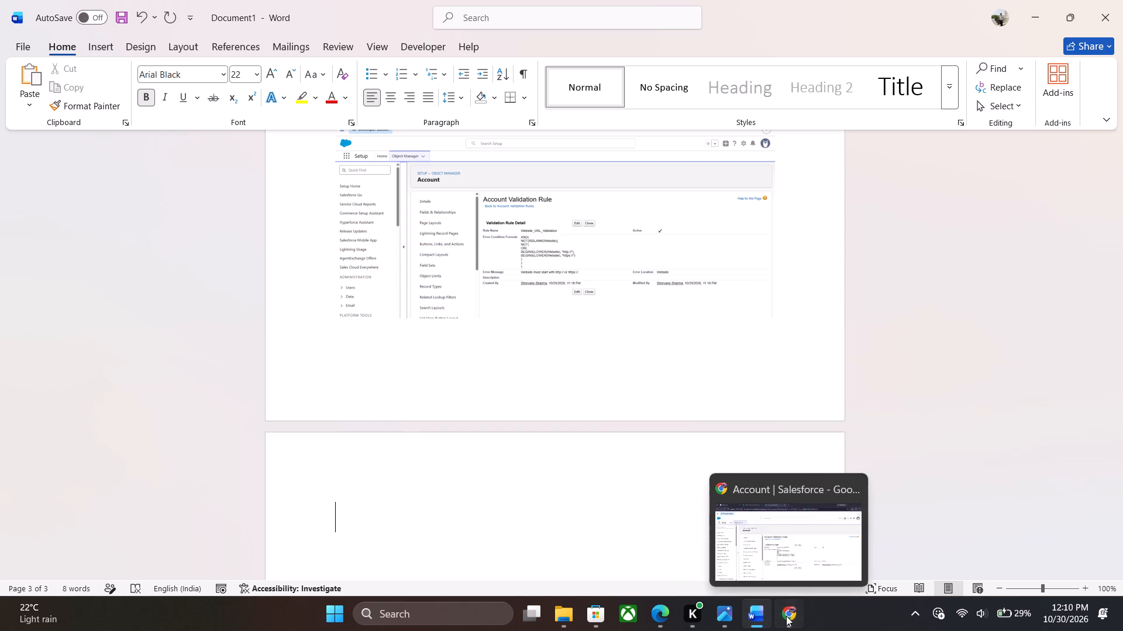
left_click(445, 280)
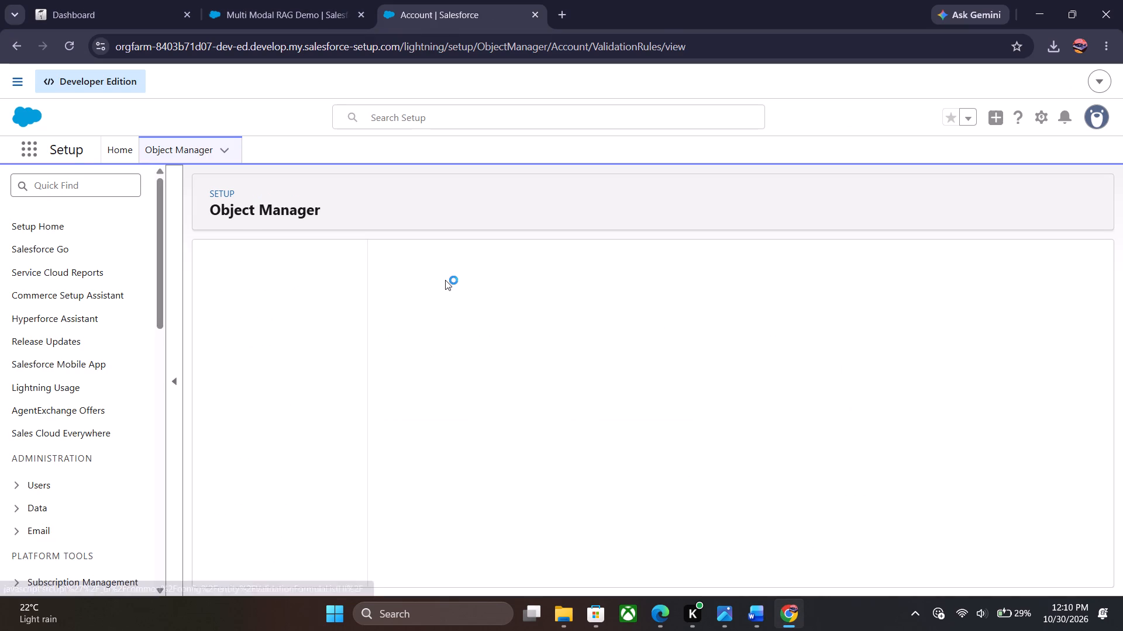
key("shift+super+s")
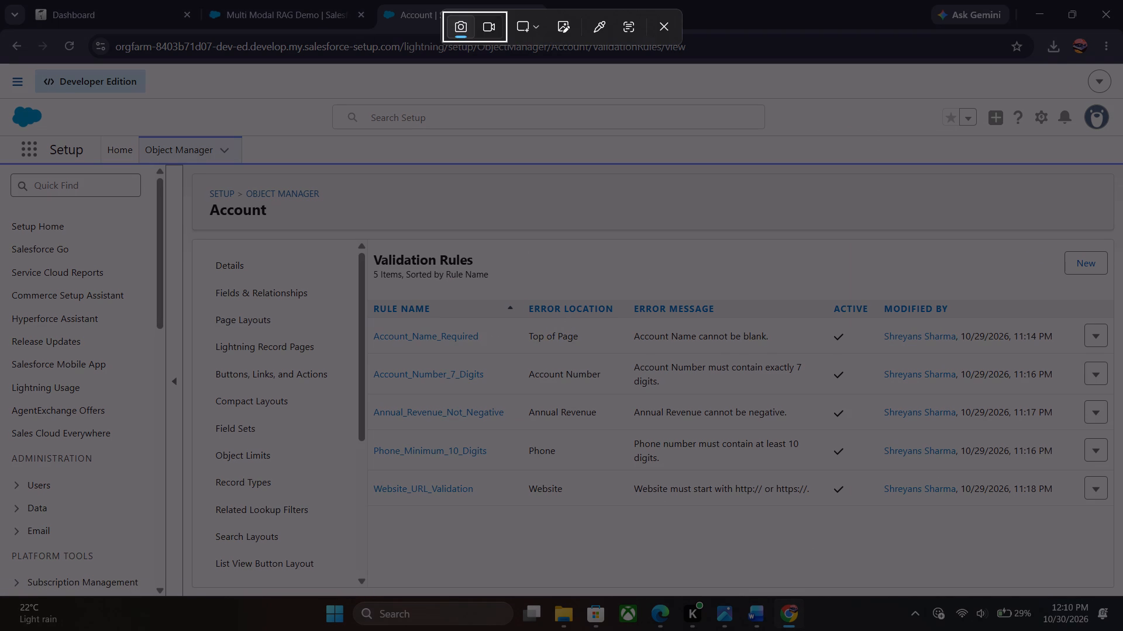
left_click(539, 29)
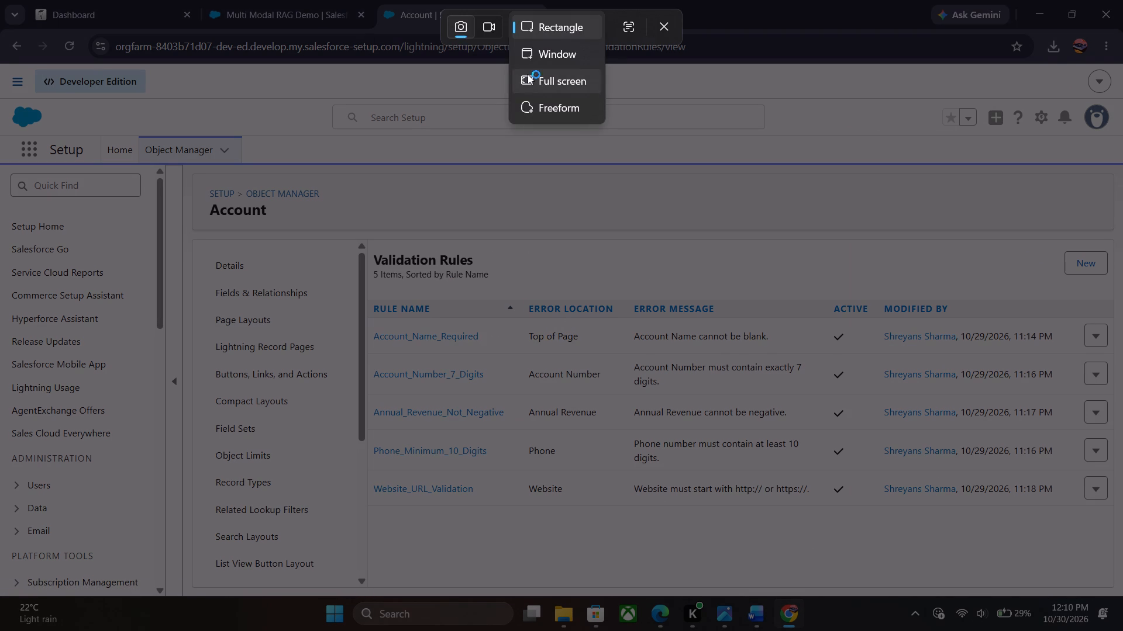
left_click(528, 74)
Switch to Word and paste the full-screen Validation Rules list snip at the top of page 3.
left_click(749, 610)
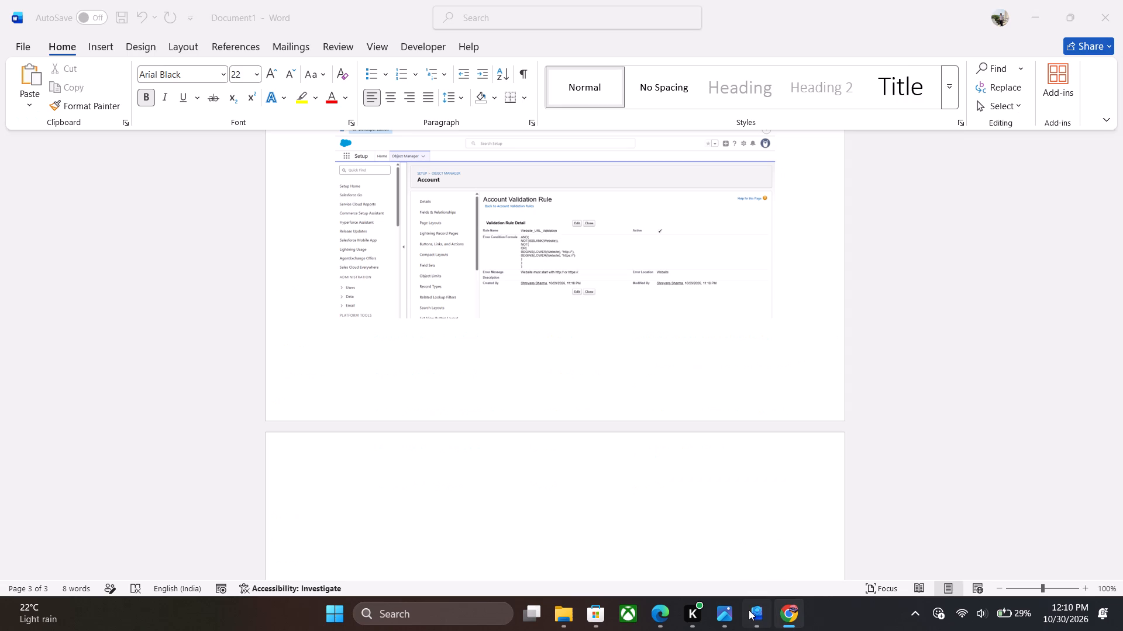
key("ctrl+v")
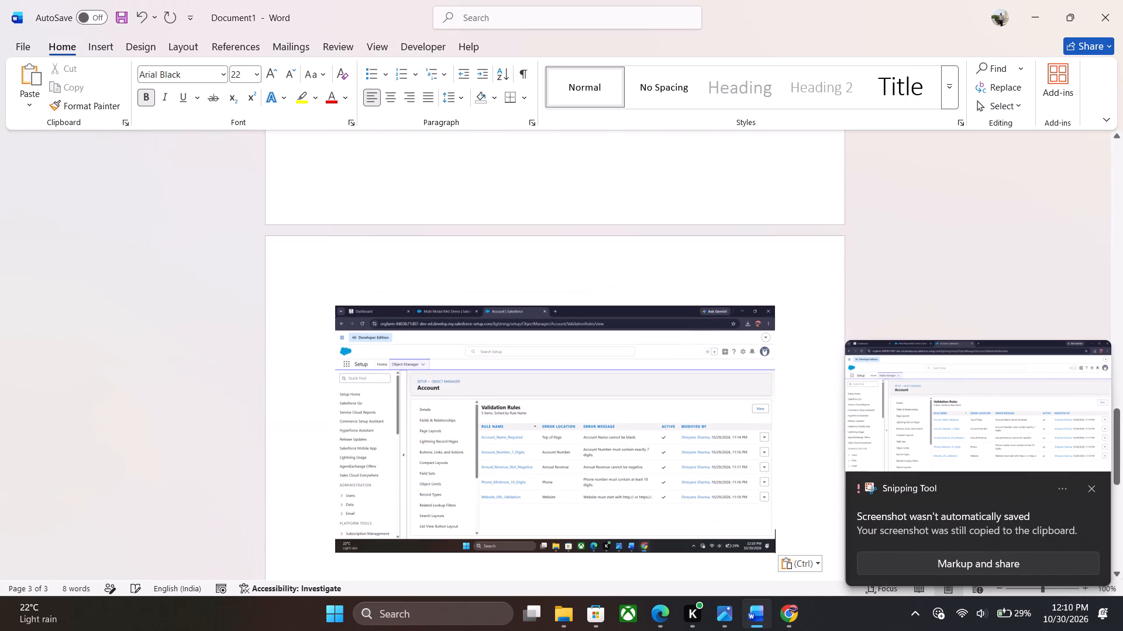
scroll(590, 555, "down", 1)
Add the heading text "Part-B()" below the Validation Rules list screenshot on page 3, leaving a blank line between them.
key("Return")
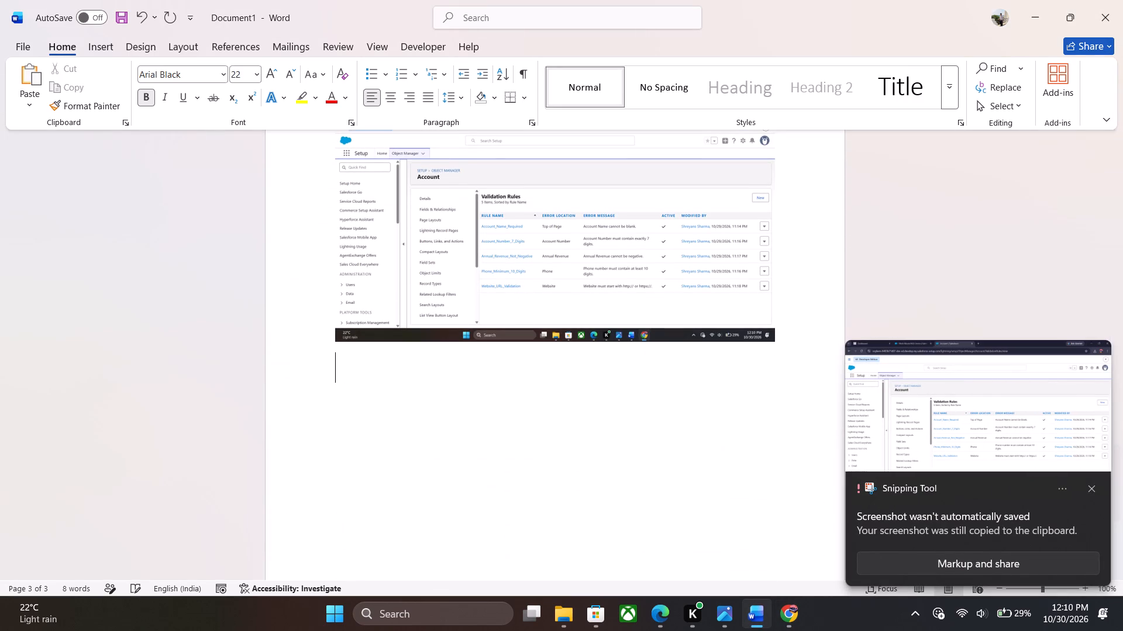
key("Return")
key("shift+p")
type("art")
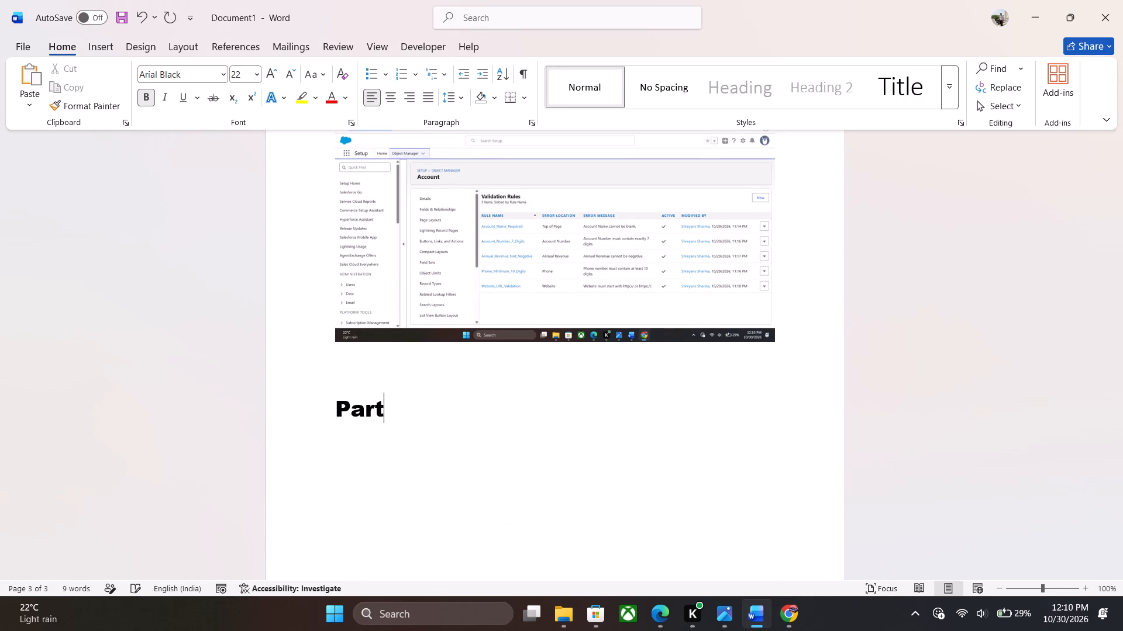
key("minus")
key("shift+b")
key("shift+parenleft")
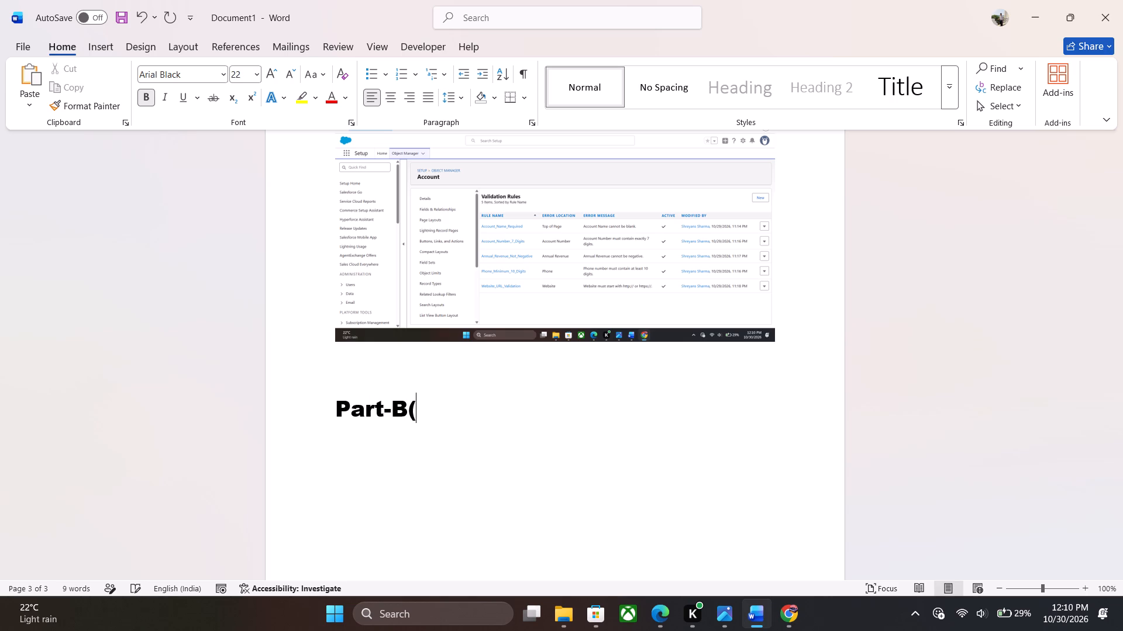
key("shift+parenright")
key("Left")
Insert "Account Page Layout" in Aptos Display between the Part-B heading's parentheses and start a new line below the heading.
left_click(221, 76)
left_click(179, 391)
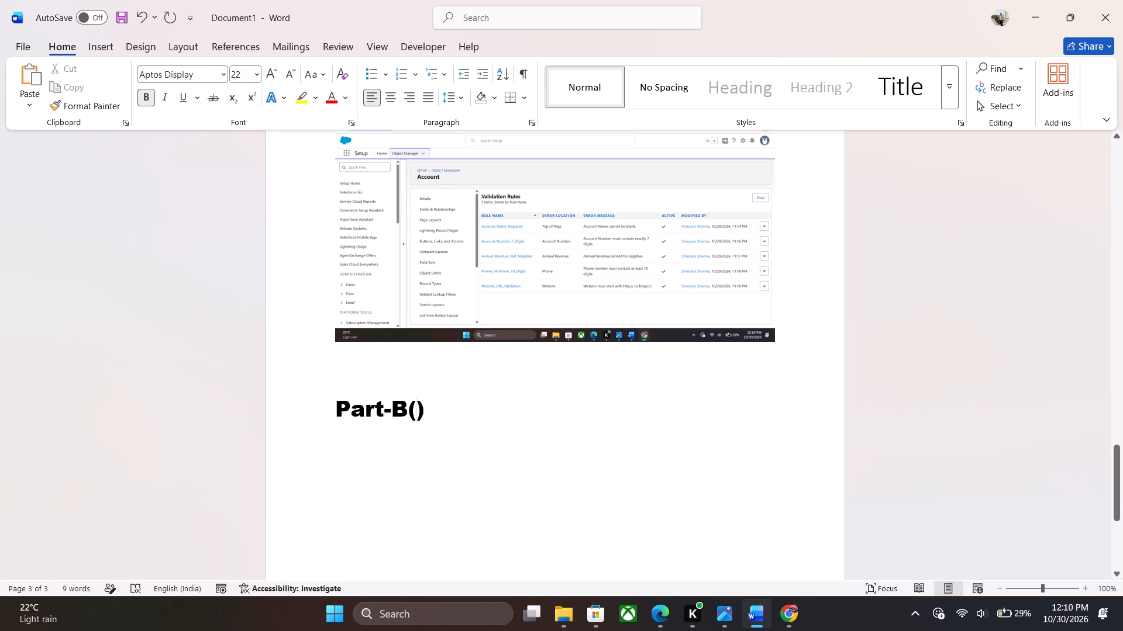
key("shift+a")
type("ccount Page Layouy")
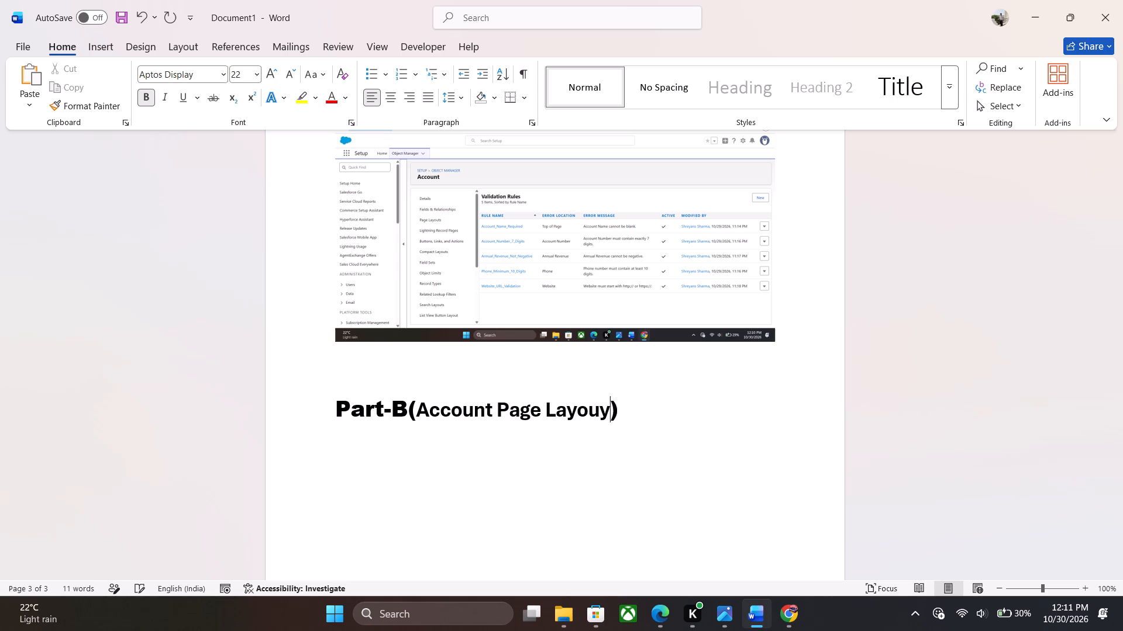
key("BackSpace")
key("y")
key("BackSpace")
key("t")
key("Right")
key("Return")
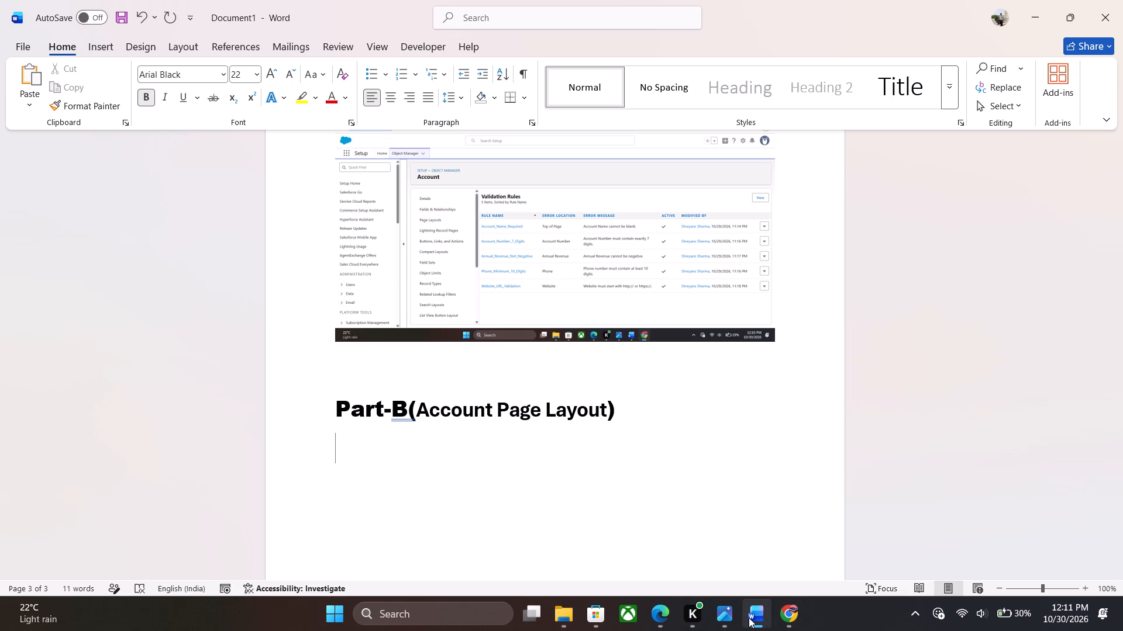
Switch to Photos and close the Salesforce Account Layout Editor image.
left_click(791, 616)
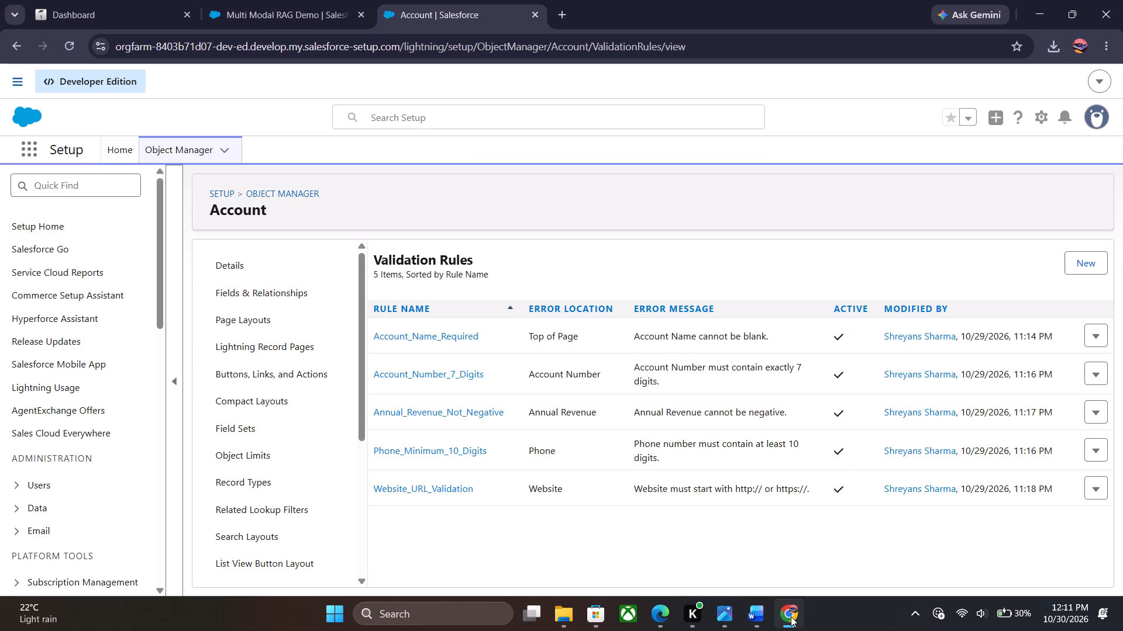
left_click(728, 619)
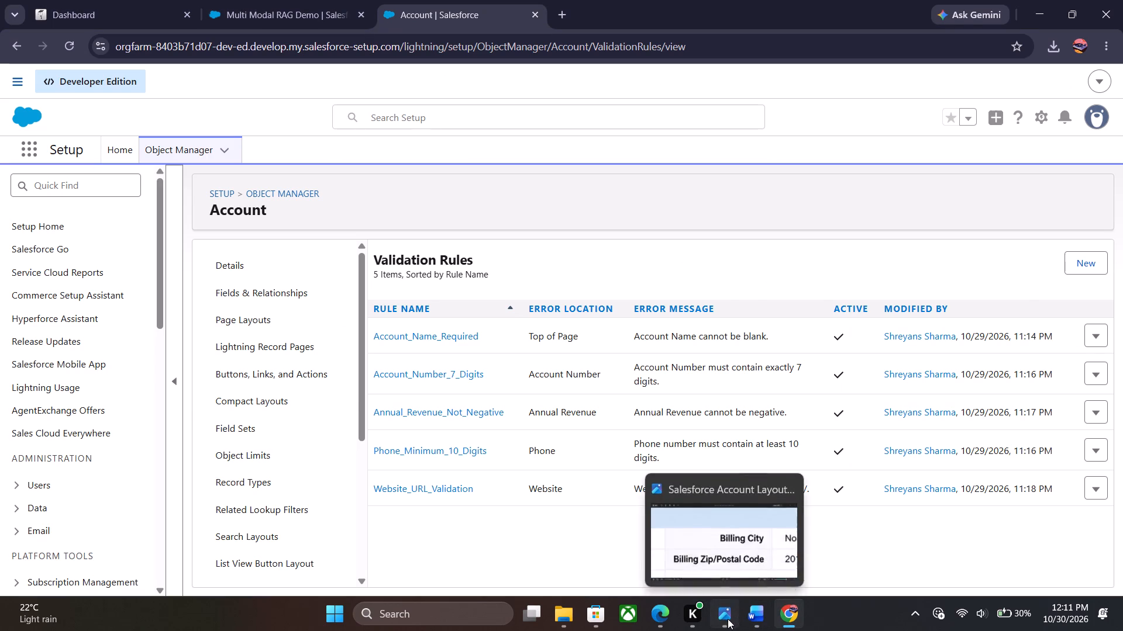
left_click(1121, 1)
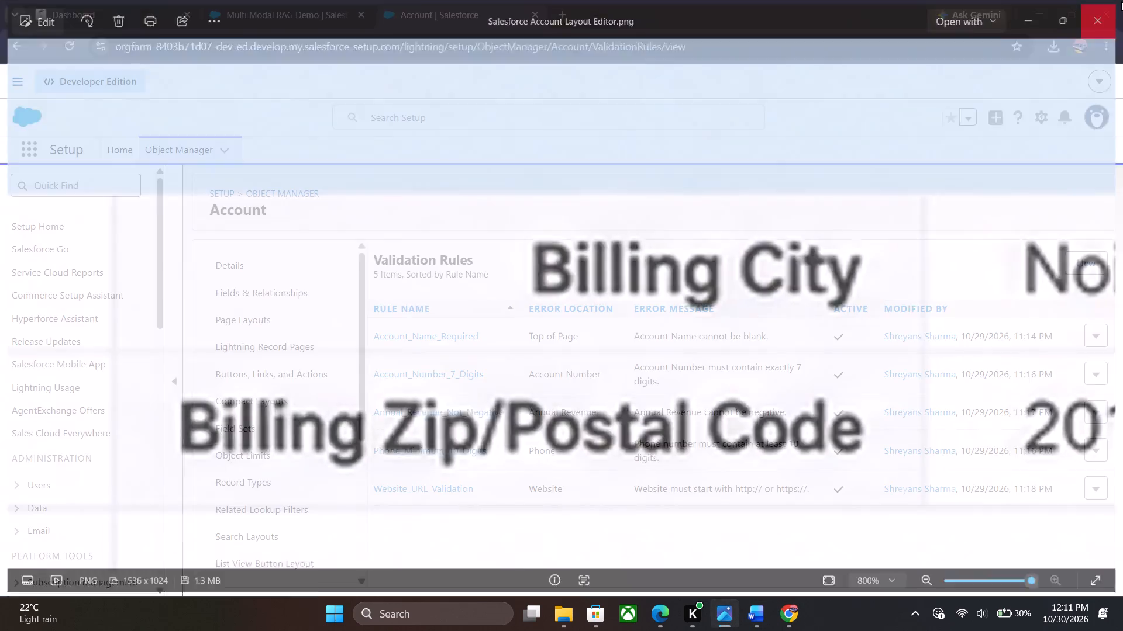
Switch to File Explorer and copy the Salesforce Account Layout Editor PNG file from the Downloads folder.
left_click(584, 618)
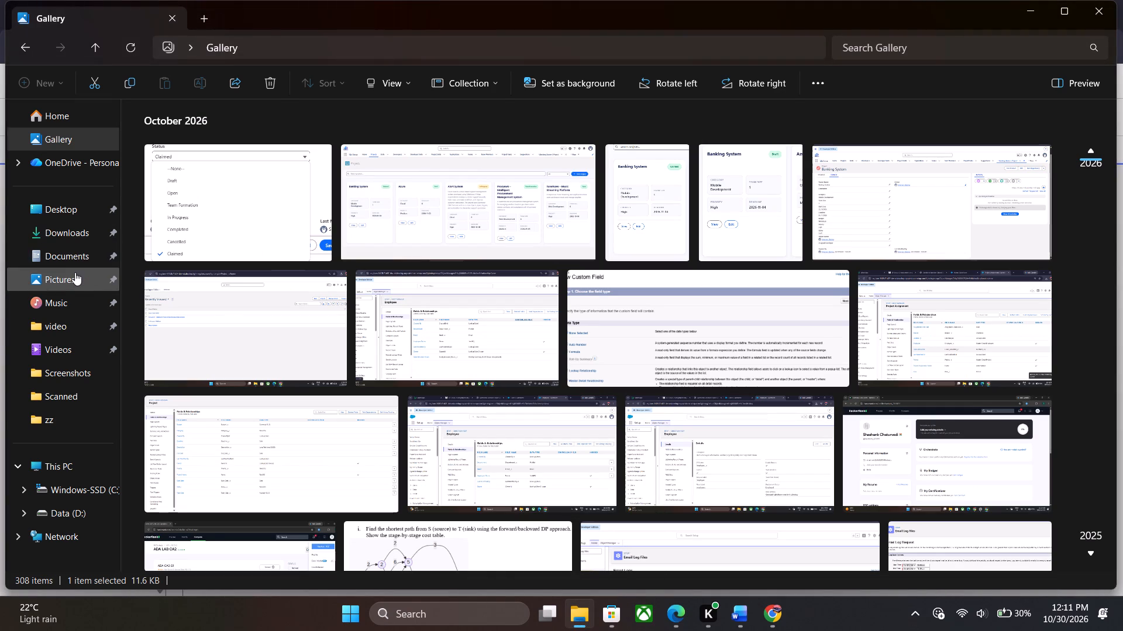
left_click(74, 273)
left_click(81, 257)
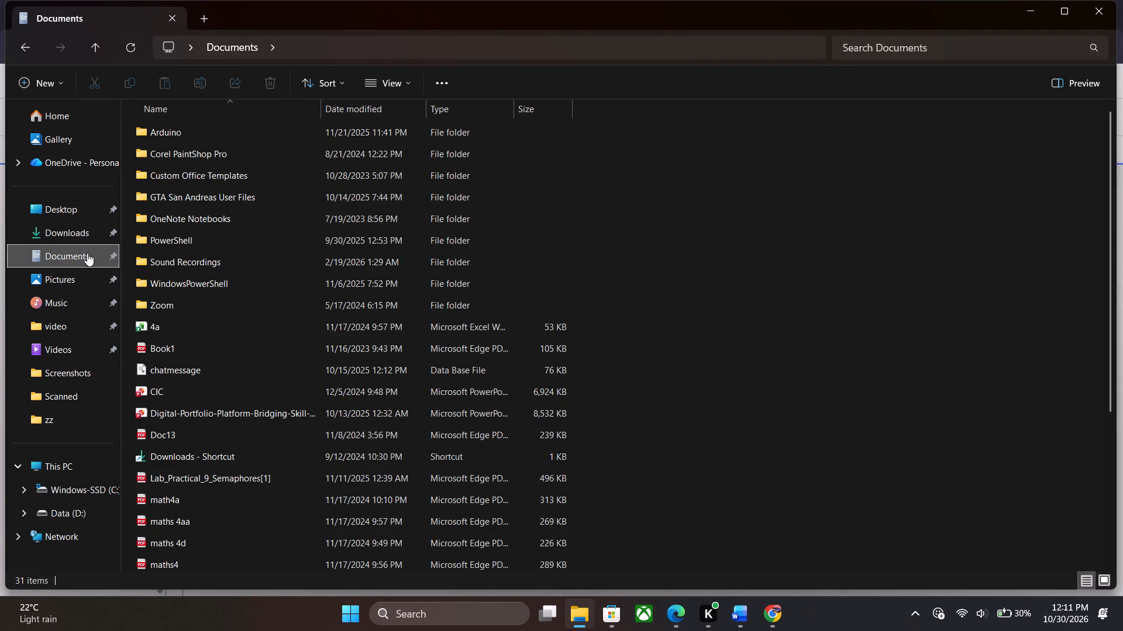
scroll(280, 239, "up", 10)
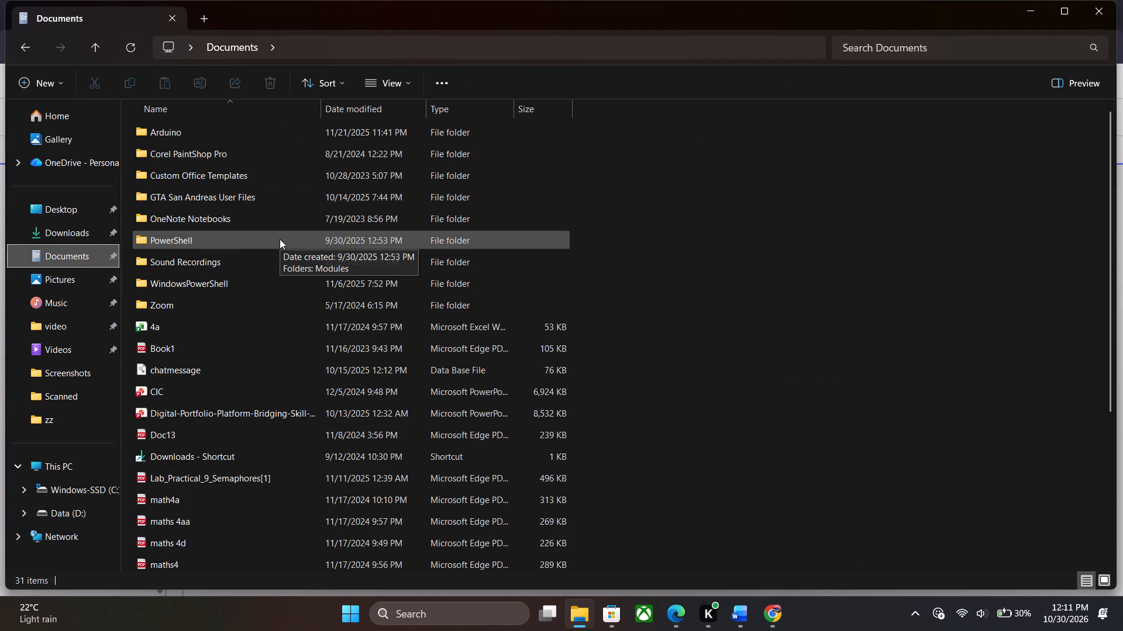
scroll(280, 239, "down", 7)
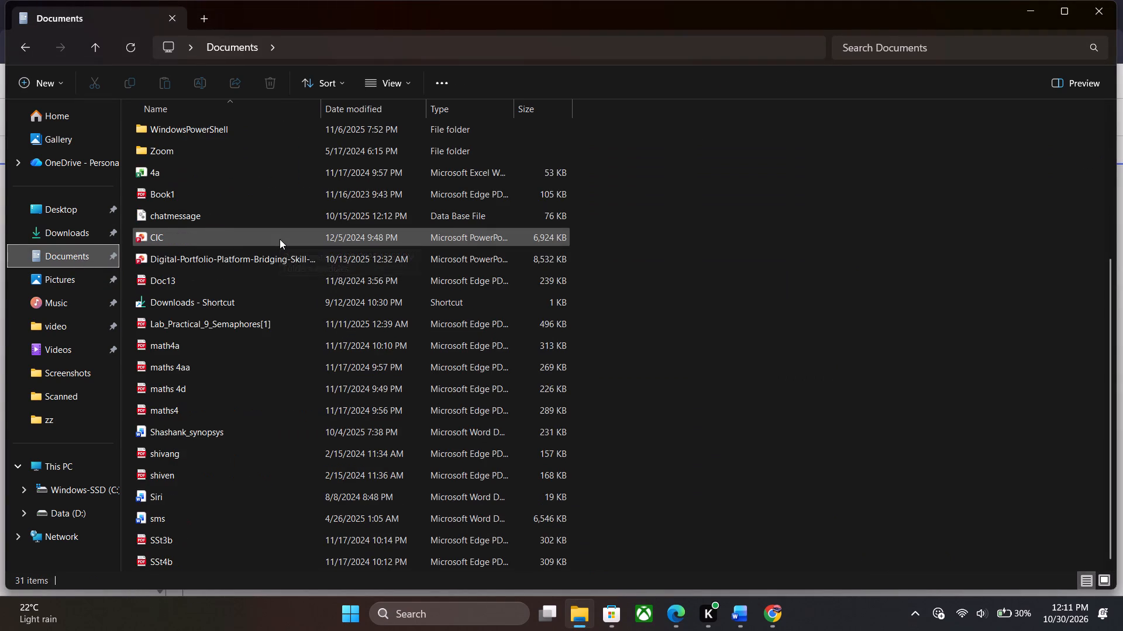
scroll(280, 239, "up", 7)
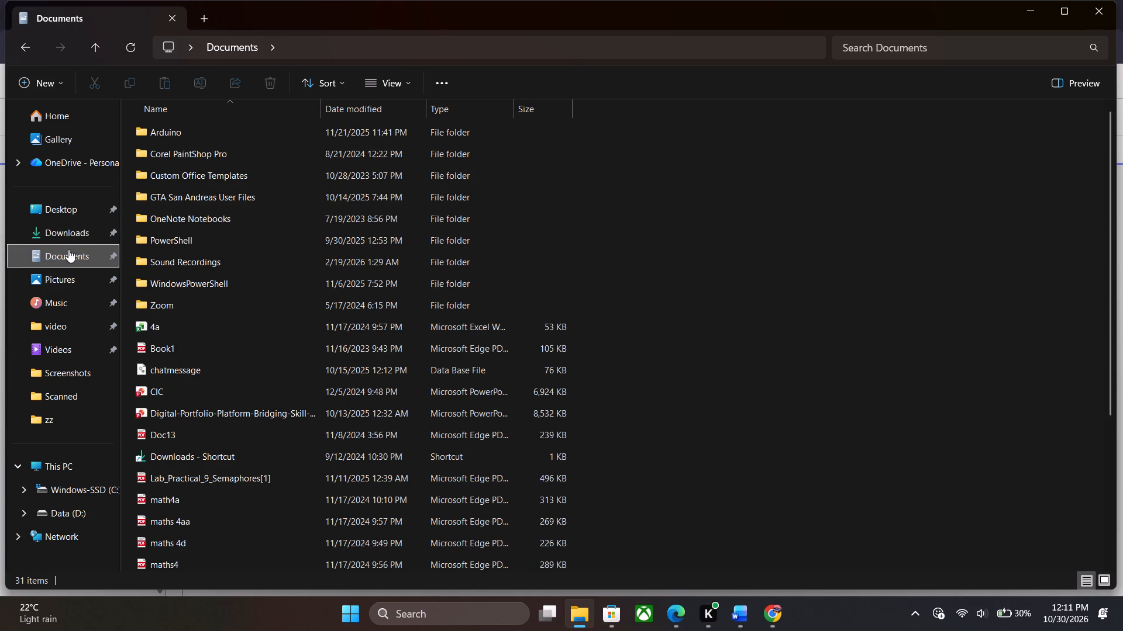
left_click(74, 235)
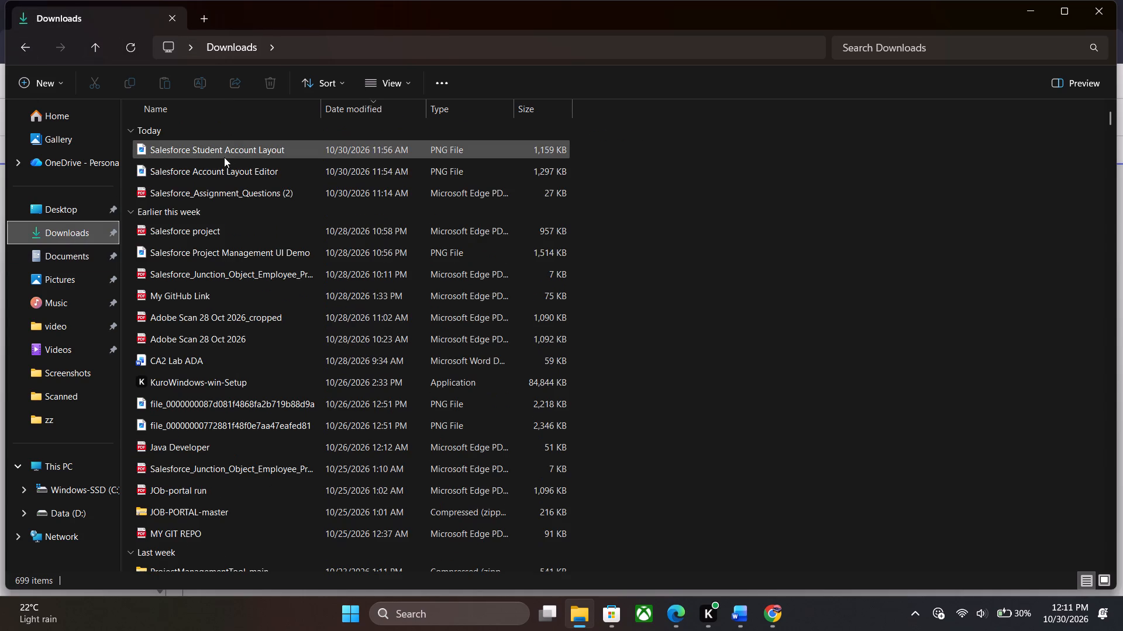
left_click(287, 152)
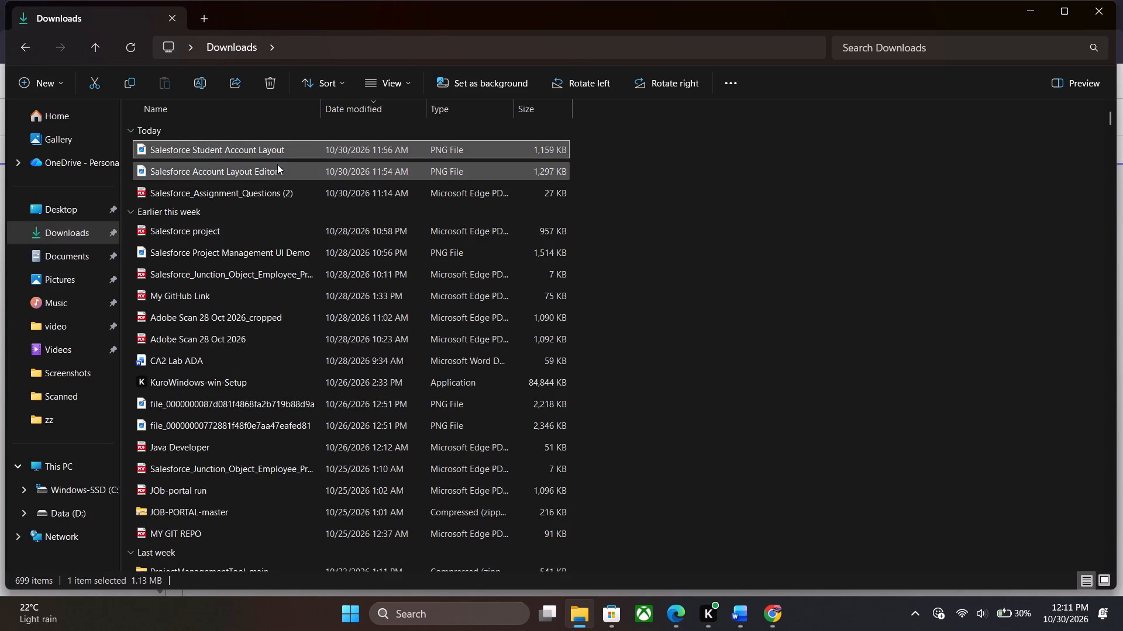
left_click(129, 46)
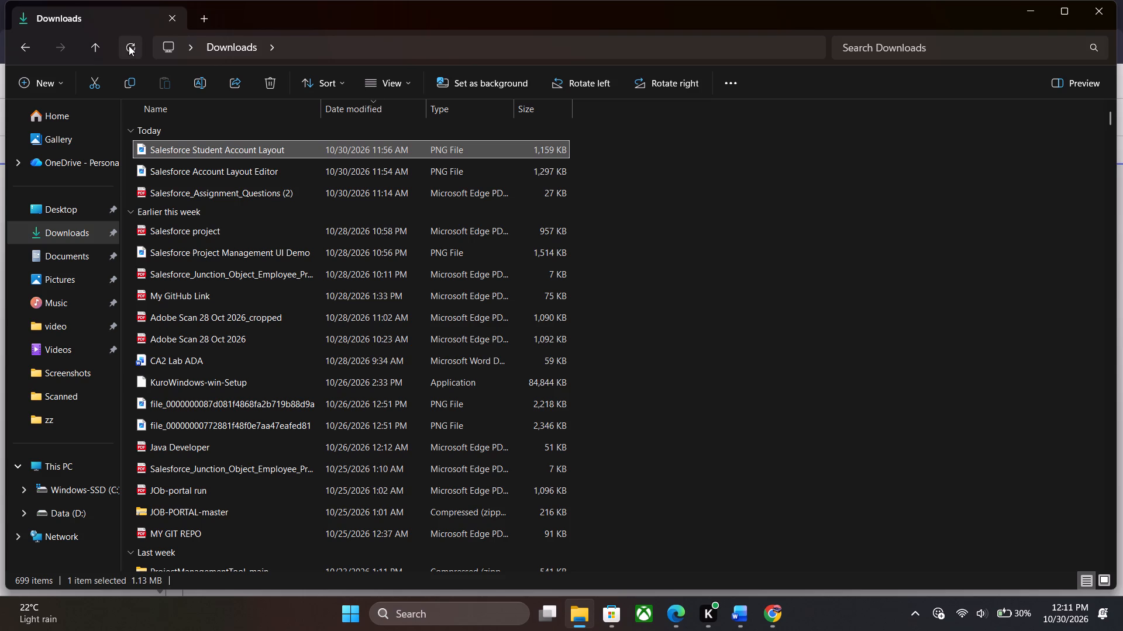
left_click(213, 174)
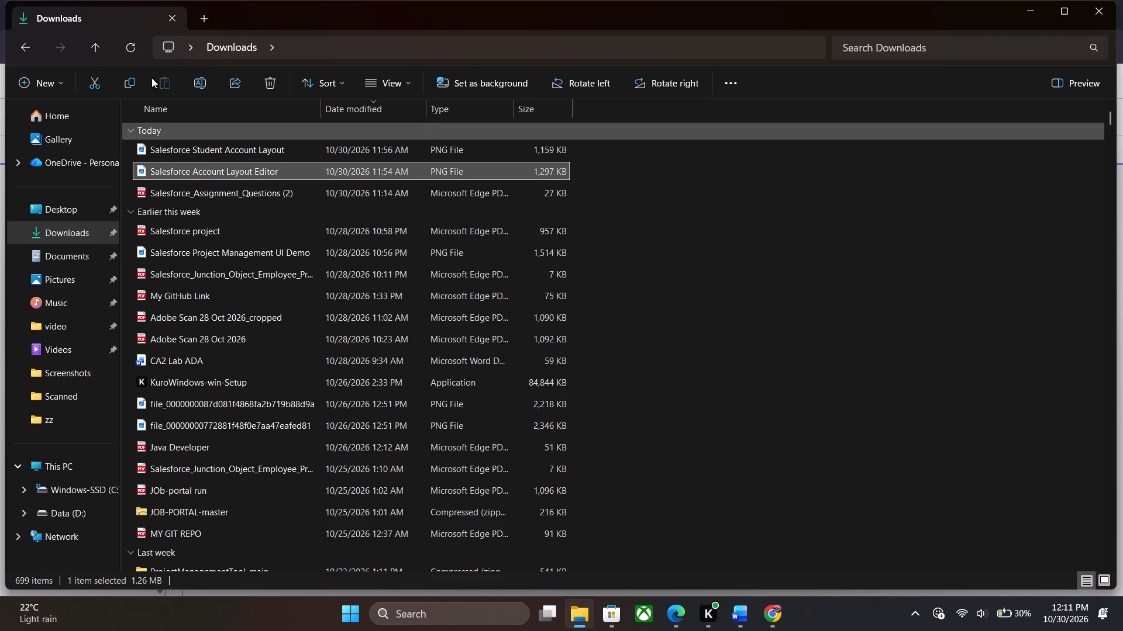
left_click(129, 77)
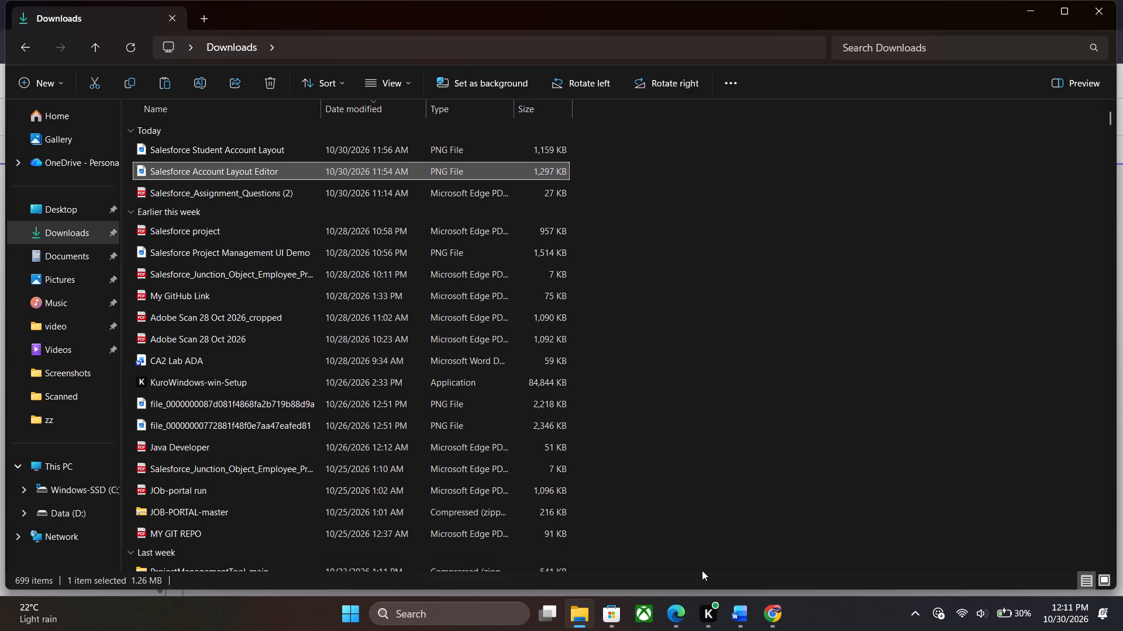
Switch to Word, paste the layout editor image below the Part-B heading and add a new line after it.
left_click(750, 623)
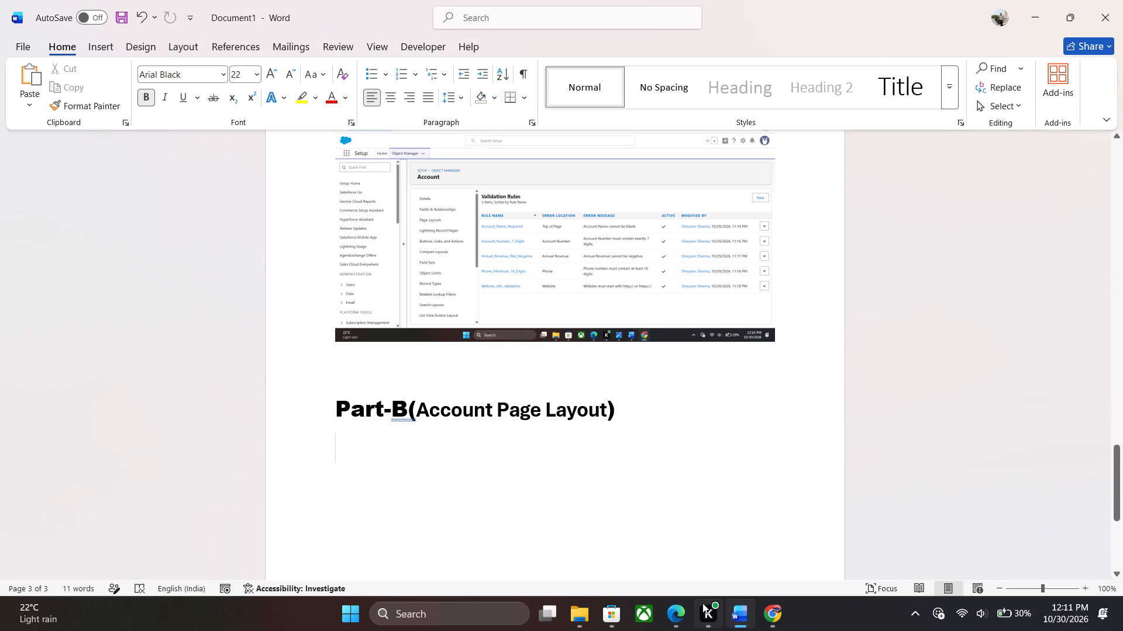
key("ctrl+v")
scroll(646, 514, "down", 2)
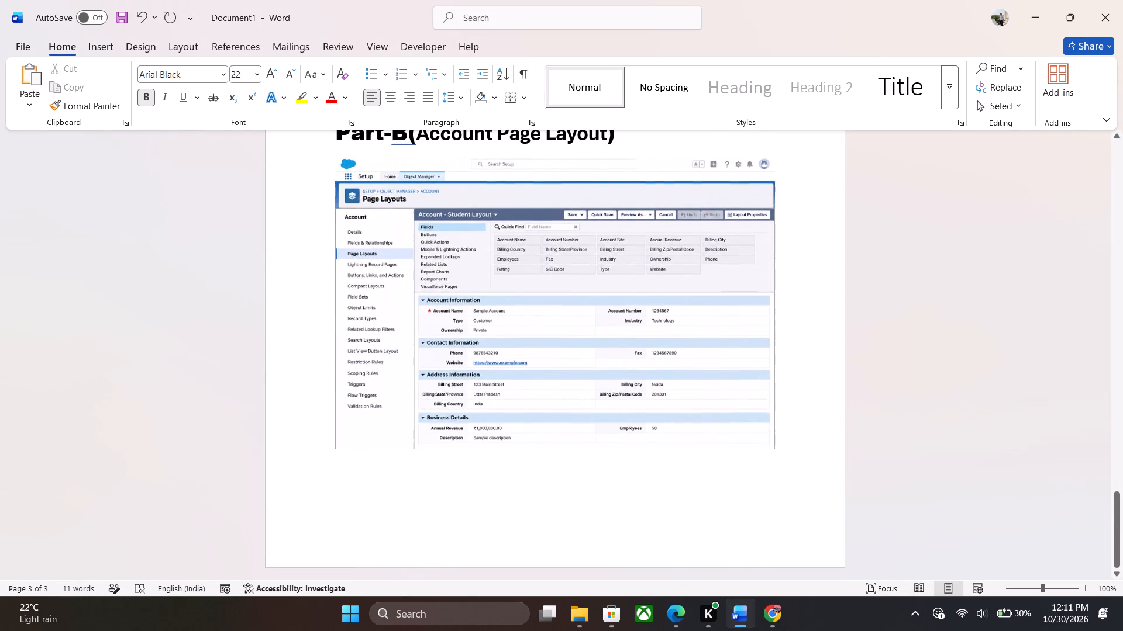
key("Return")
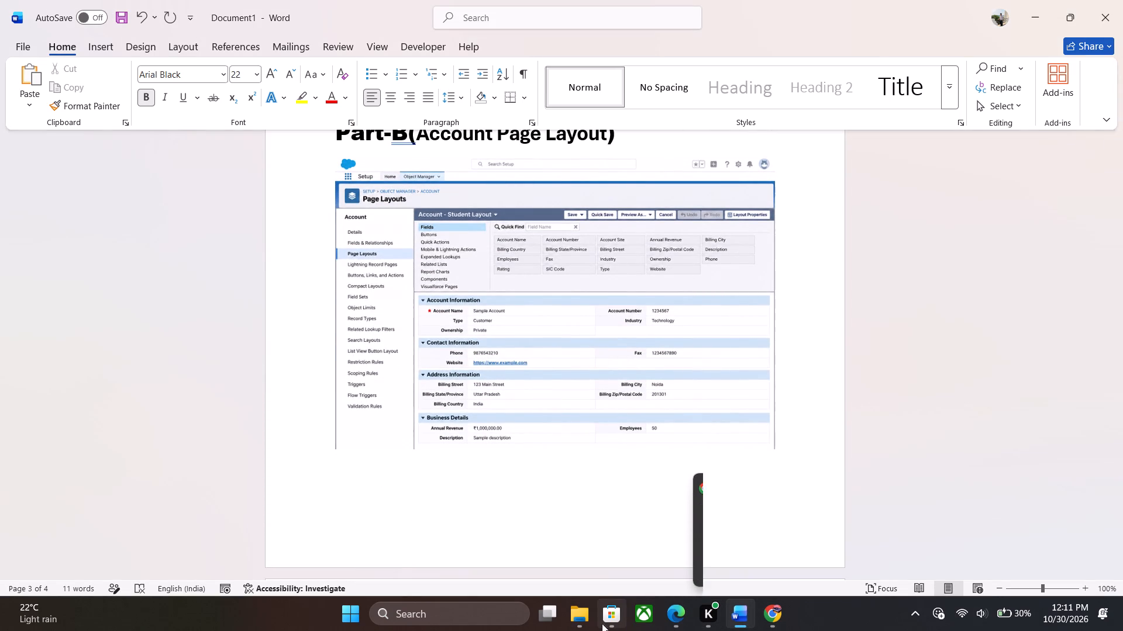
Copy the Salesforce Student Account Layout PNG from Downloads in File Explorer and paste it in Word after the layout editor image, followed by a new line.
left_click(582, 623)
key("Up")
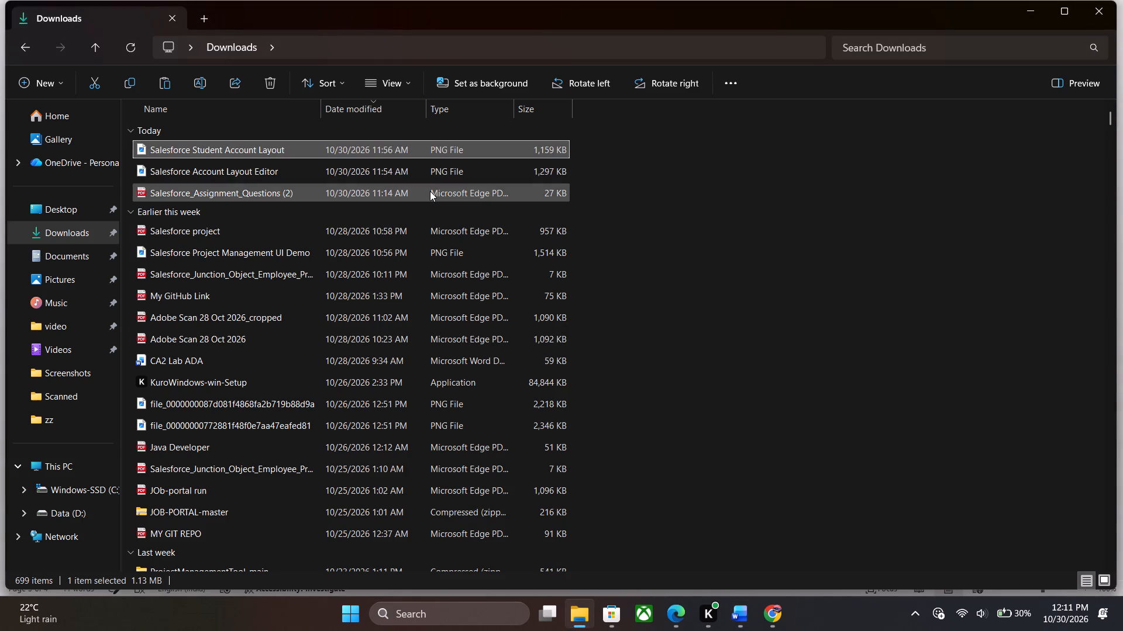
key("ctrl+c")
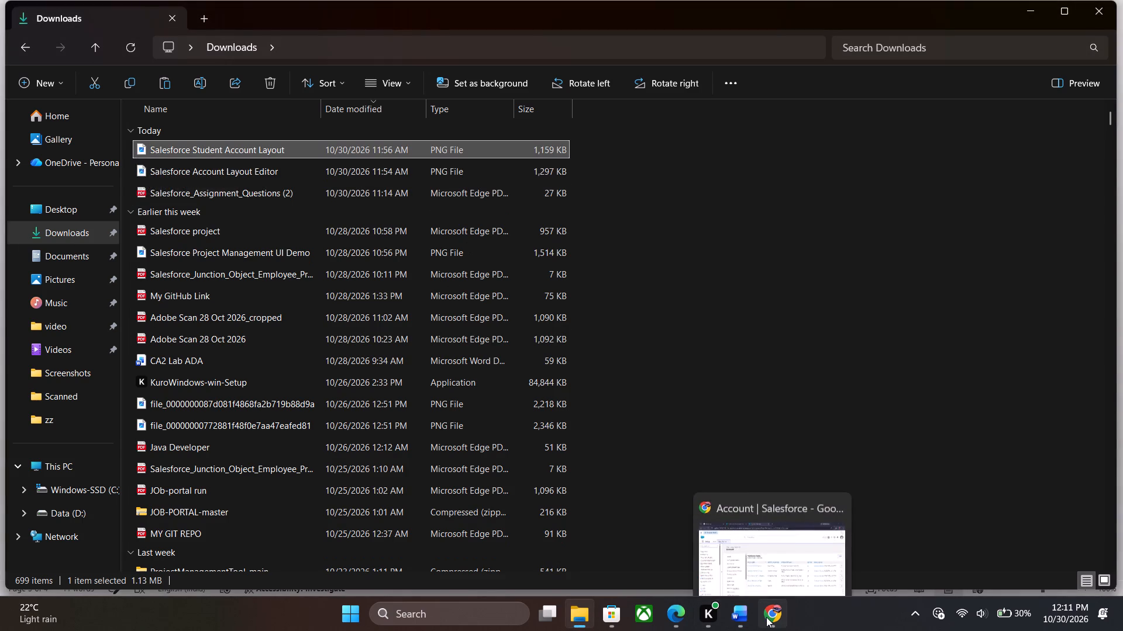
left_click(766, 617)
left_click(741, 625)
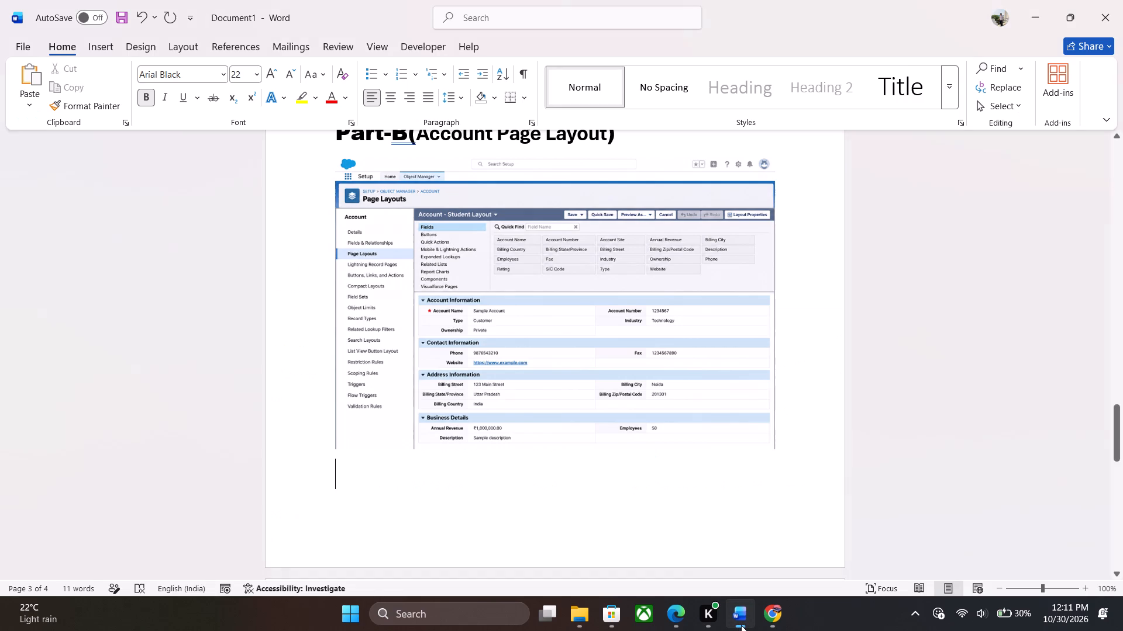
key("ctrl+v")
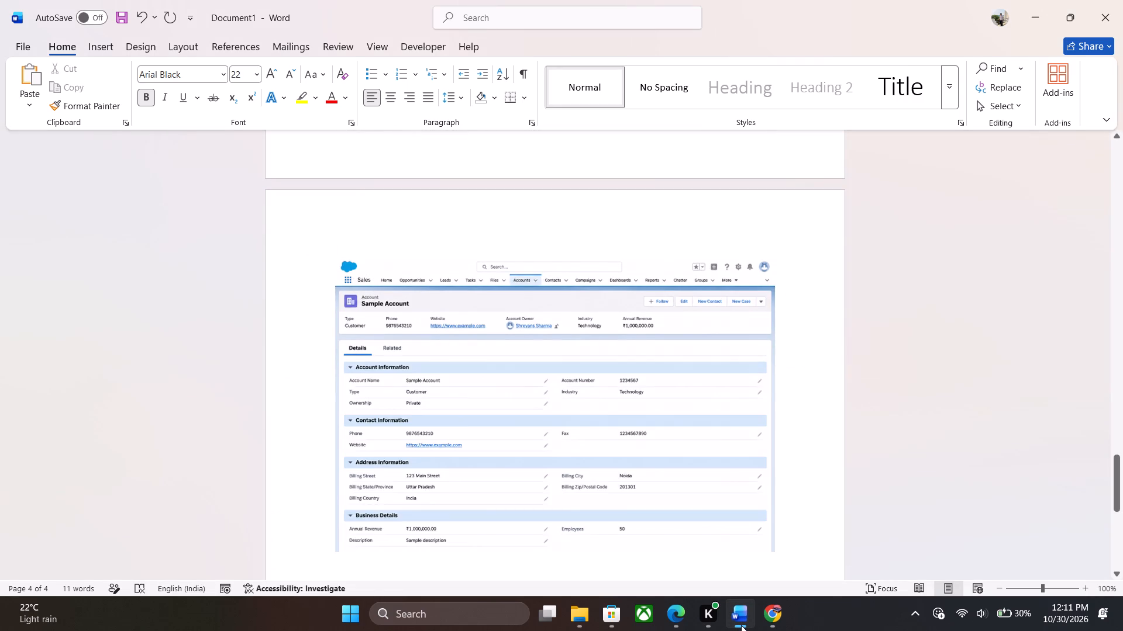
scroll(741, 625, "down", 3)
key("Return")
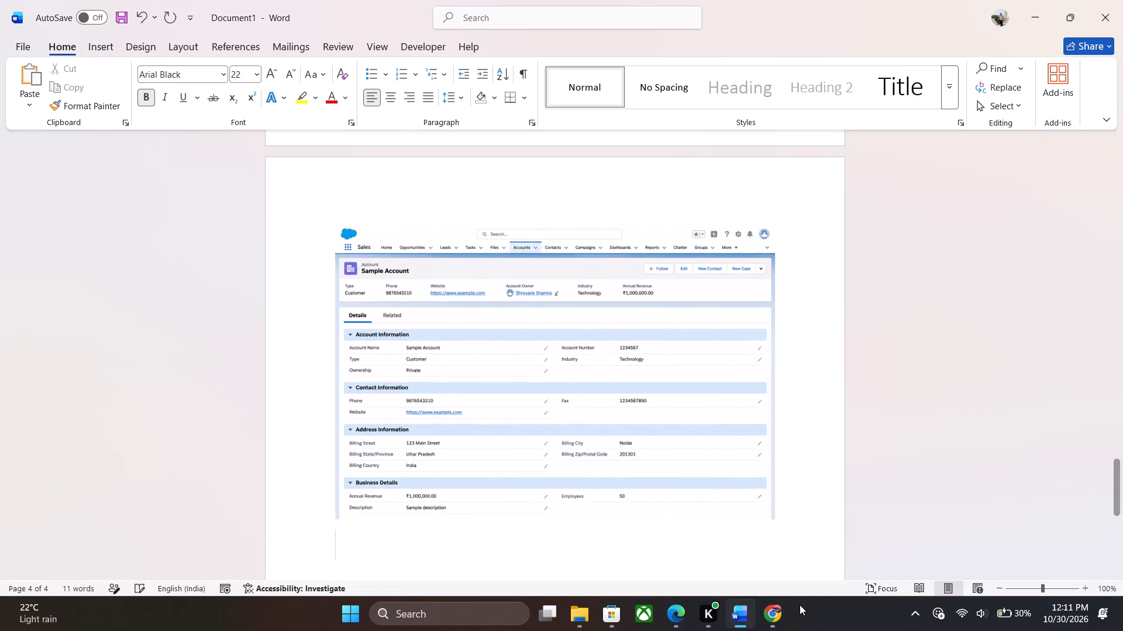
Switch to Chrome and open the Account object's Page Layouts in Object Manager.
left_click(776, 620)
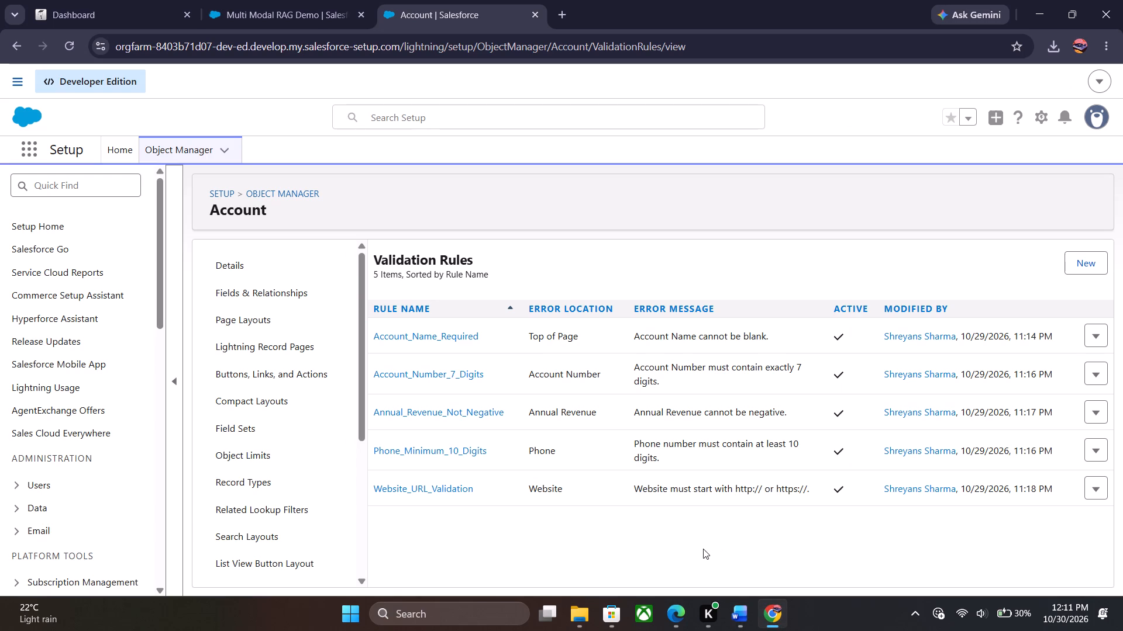
scroll(286, 492, "down", 6)
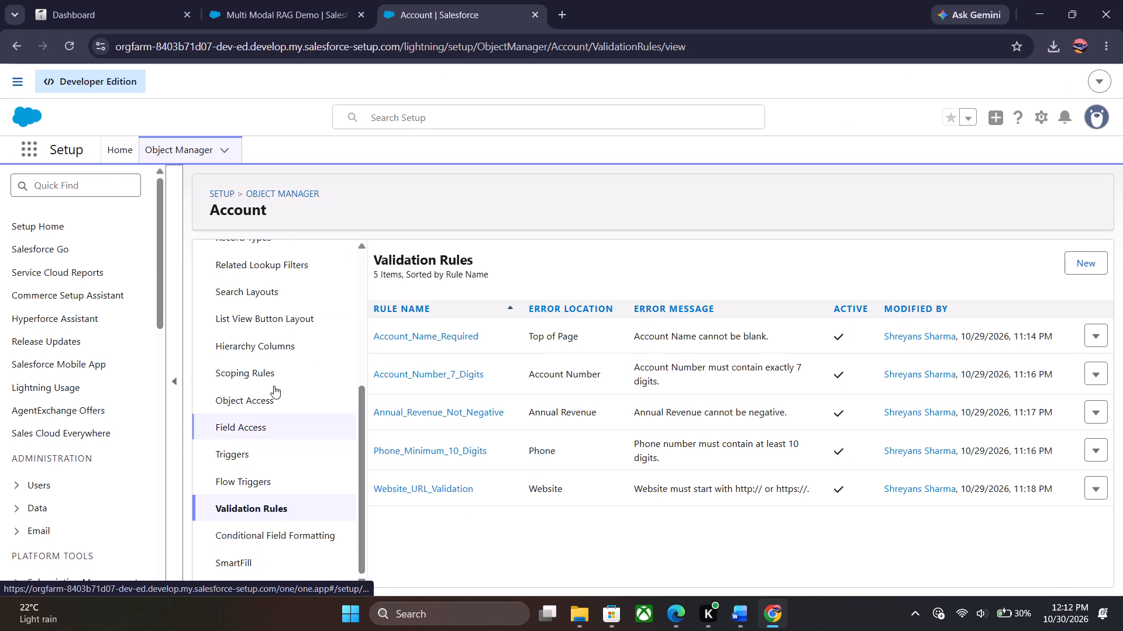
scroll(271, 372, "up", 4)
left_click(273, 315)
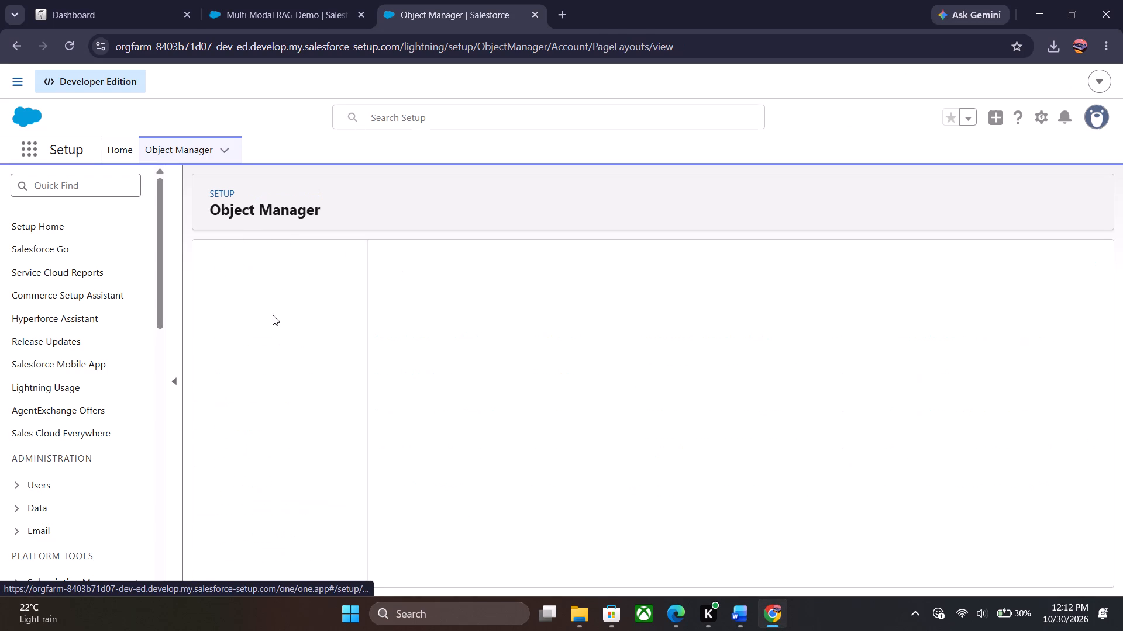
Capture a screenshot of the Account Page Layouts list and paste it in Word below the student account layout image.
key("shift+super+s")
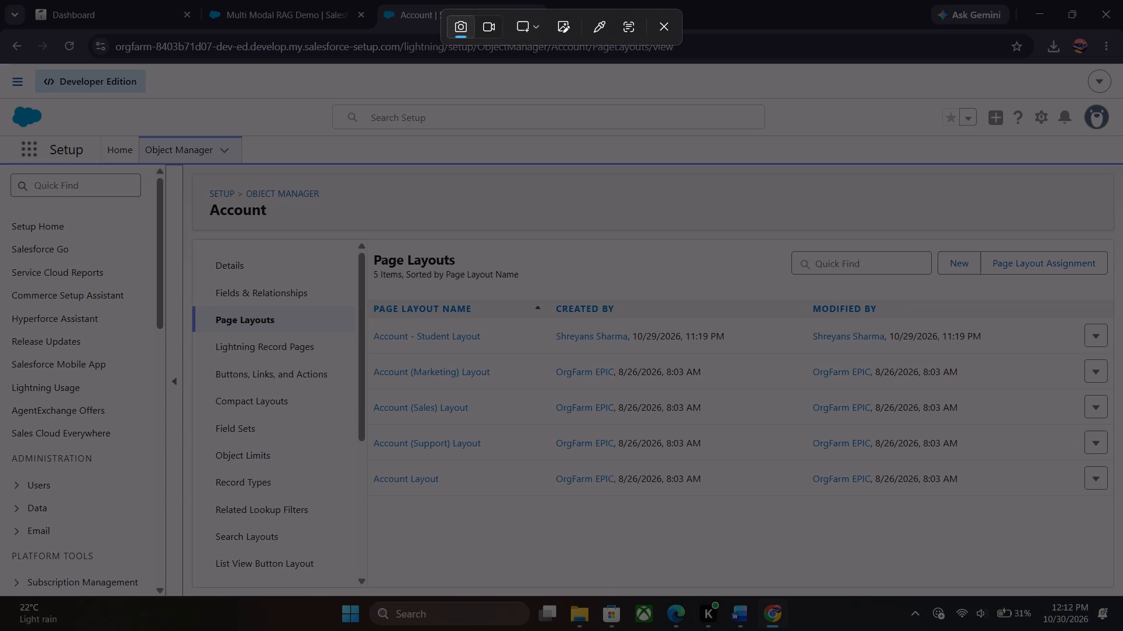
left_click_drag(0, 29, 1122, 630)
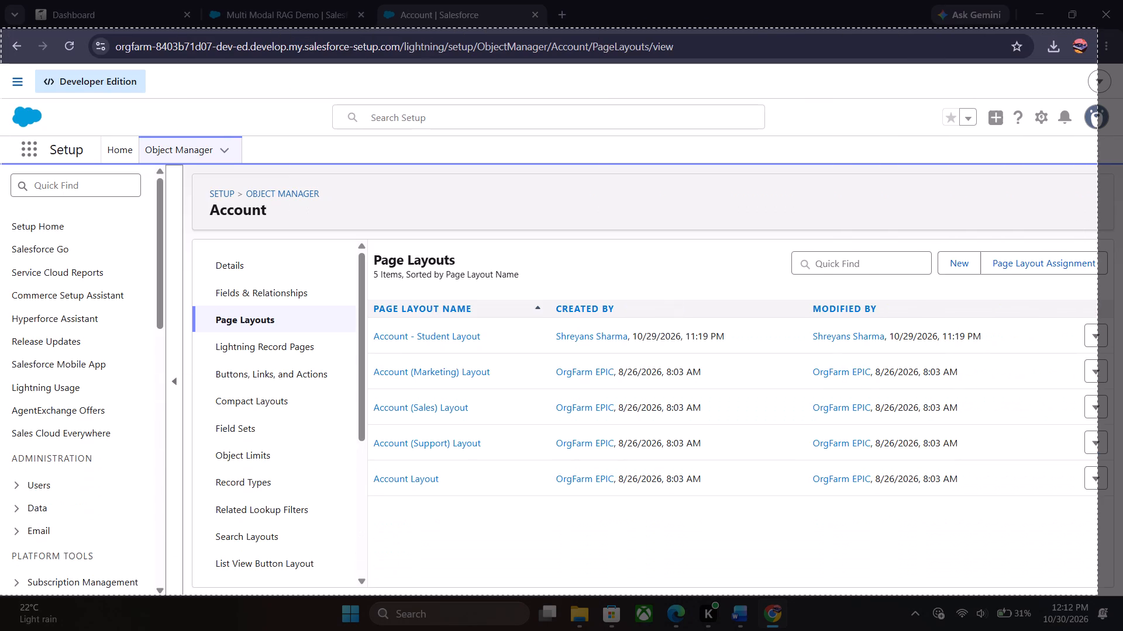
left_click_drag(1122, 630, 1122, 629)
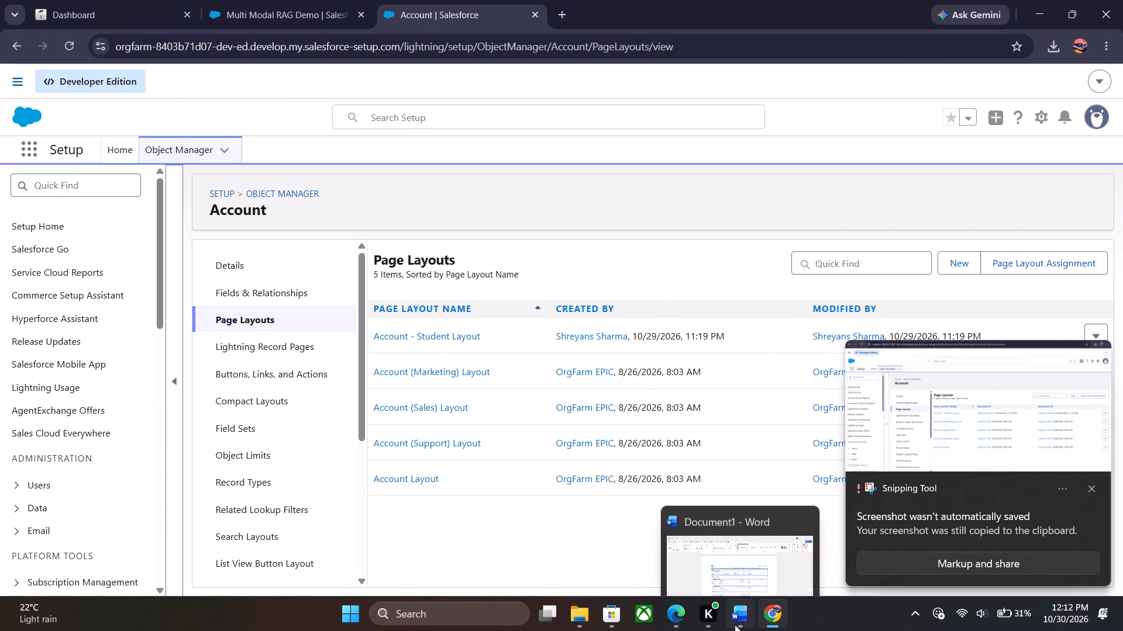
left_click(735, 625)
key("ctrl+v")
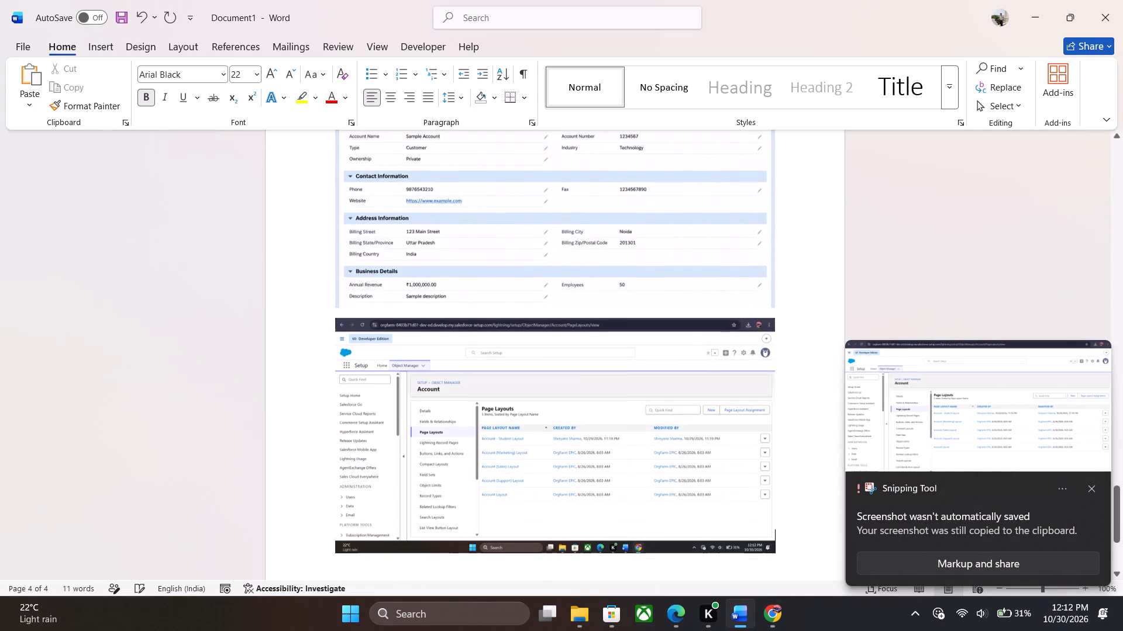
left_click(1090, 486)
Set the font size to 8 after the student account layout image and add two blank lines before the Page Layouts screenshot.
scroll(639, 372, "up", 5)
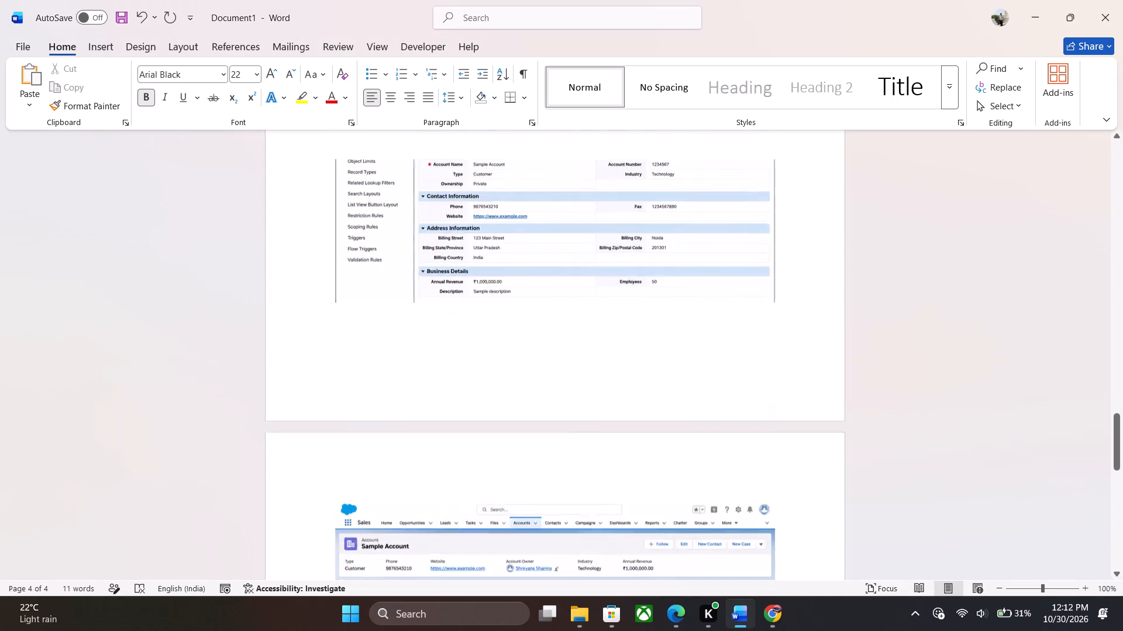
scroll(639, 372, "up", 6)
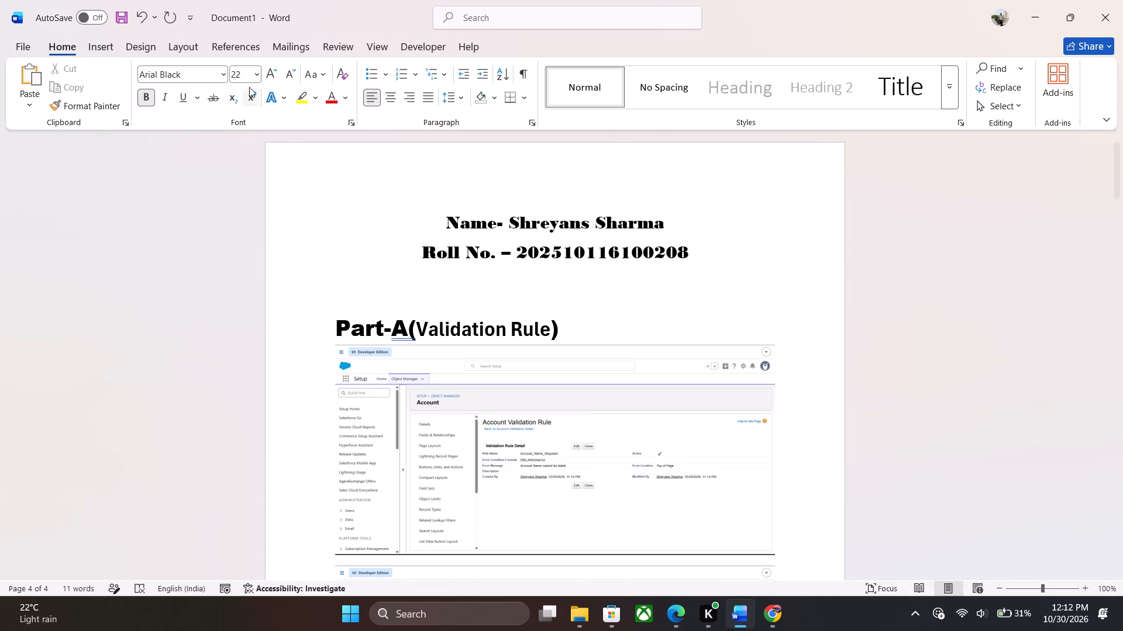
left_click(254, 75)
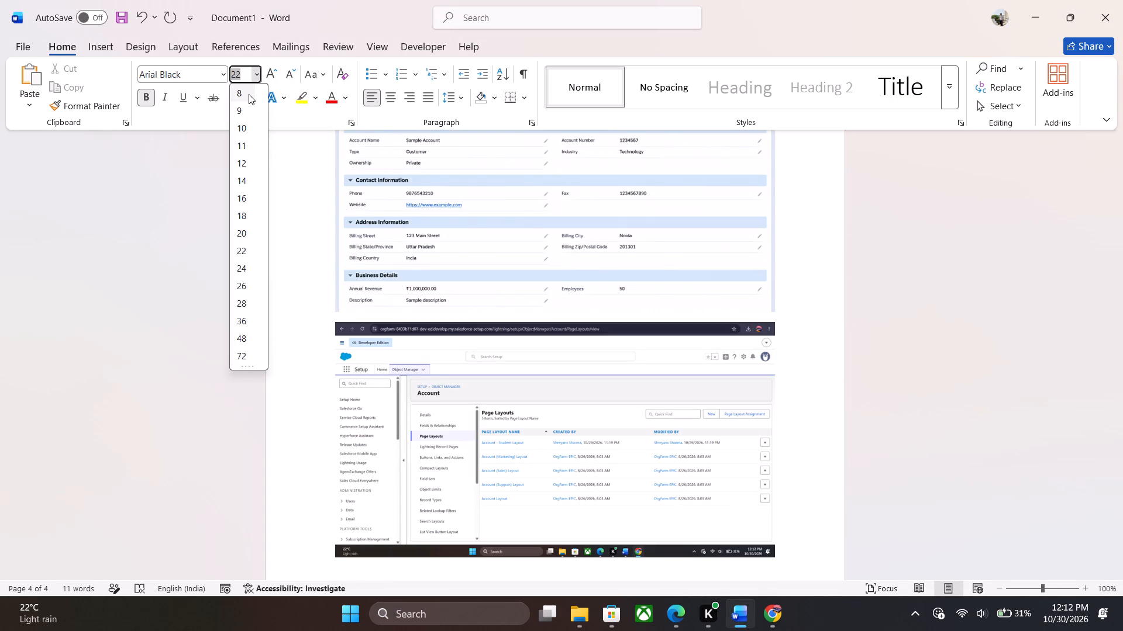
left_click(249, 94)
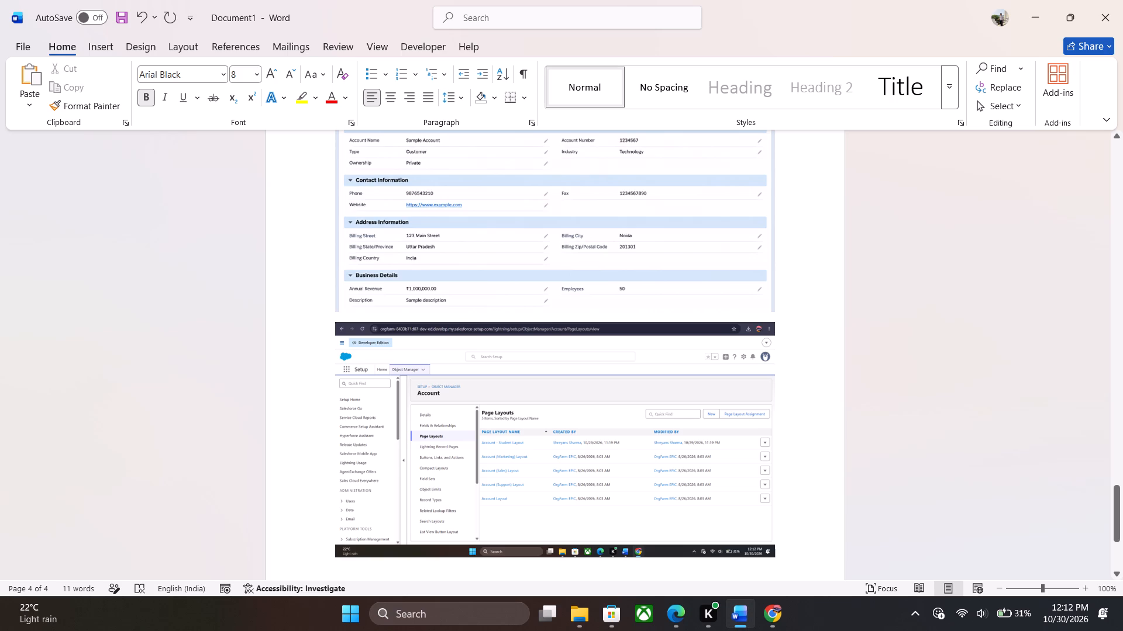
left_click(784, 314)
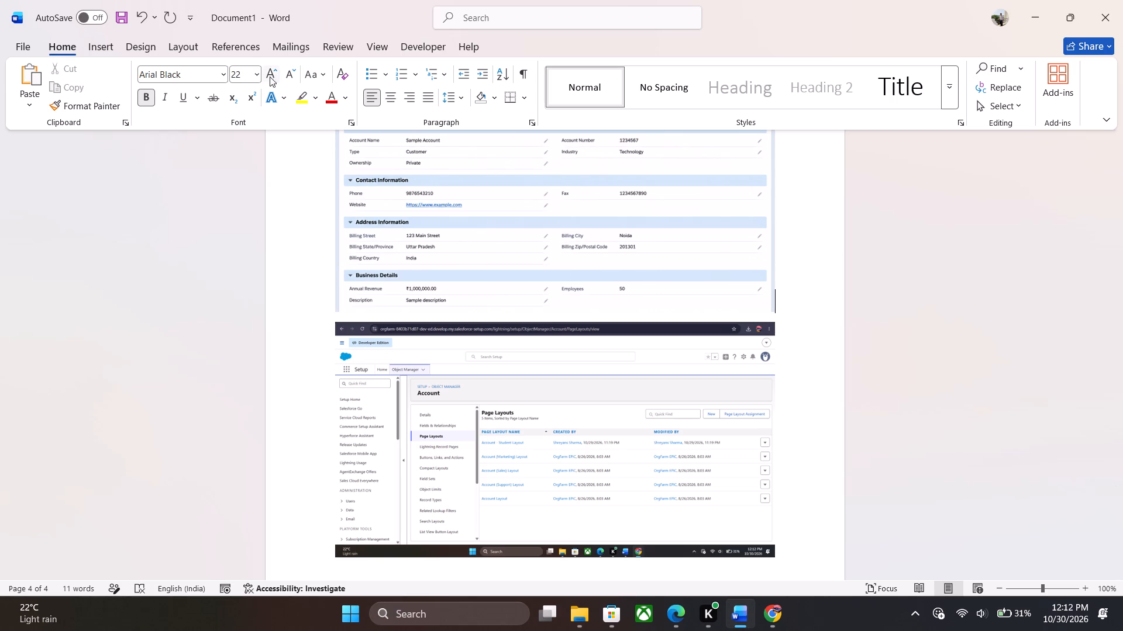
left_click(259, 70)
left_click(247, 93)
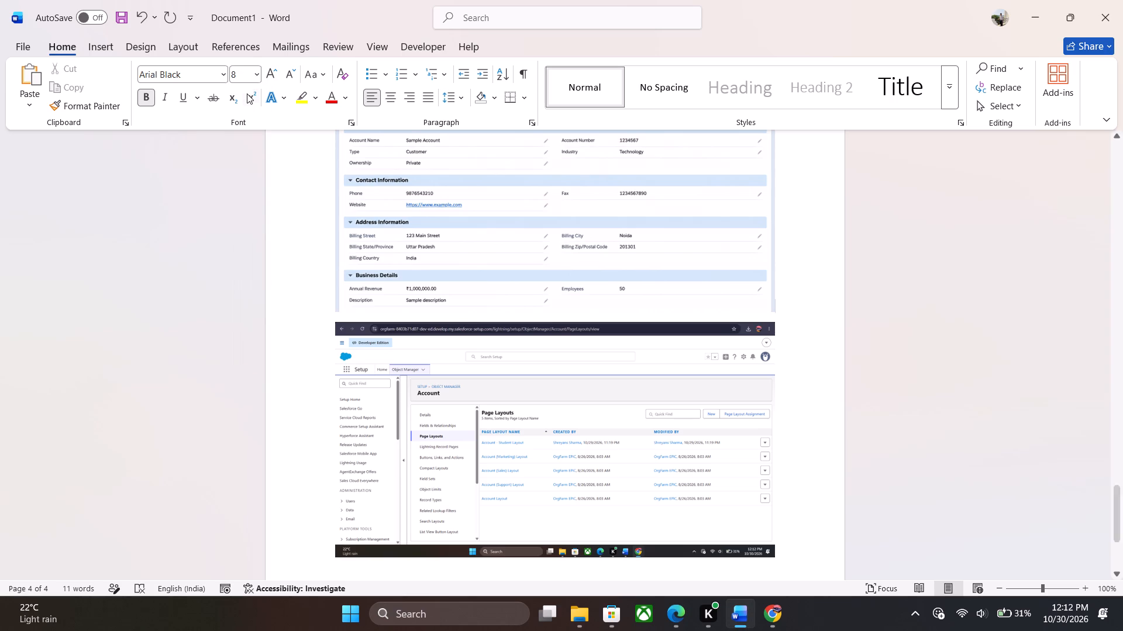
key("Return")
key("Return")
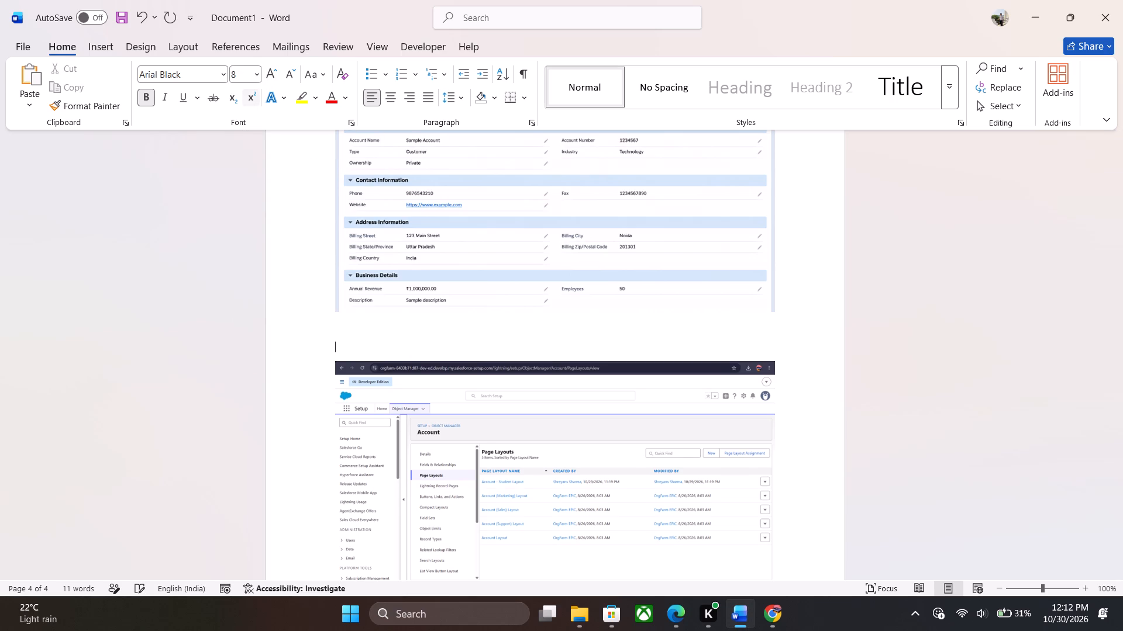
In Part-A, set the font size to 8 after the Phone_Minimum_10_Digits rule screenshot and add one blank line below it.
scroll(491, 290, "up", 5)
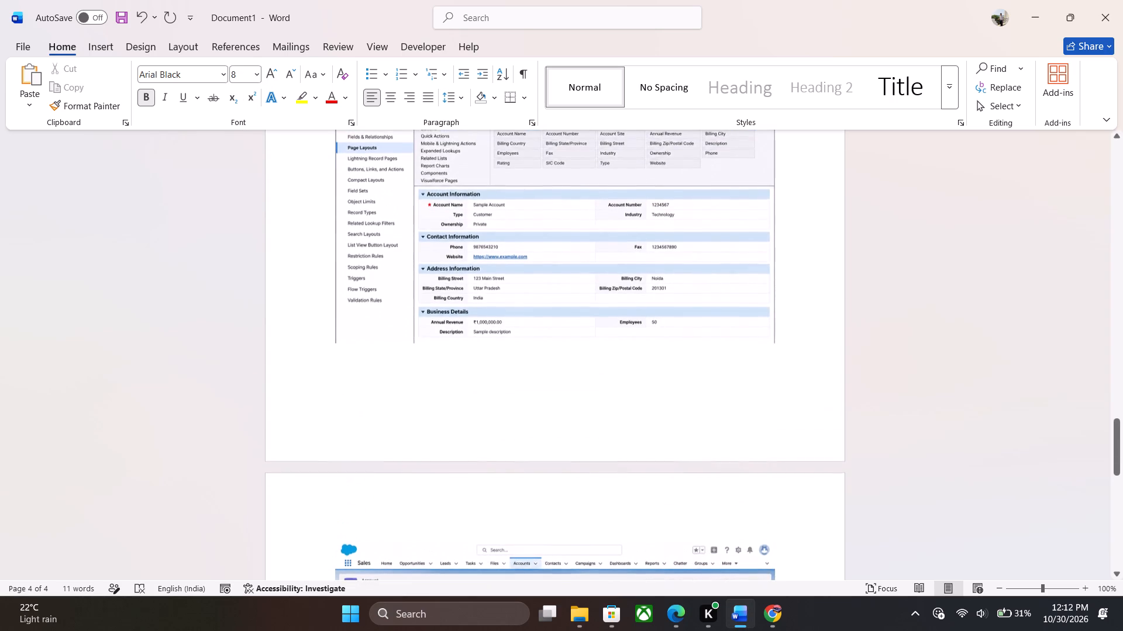
scroll(767, 283, "up", 1)
scroll(787, 231, "up", 1)
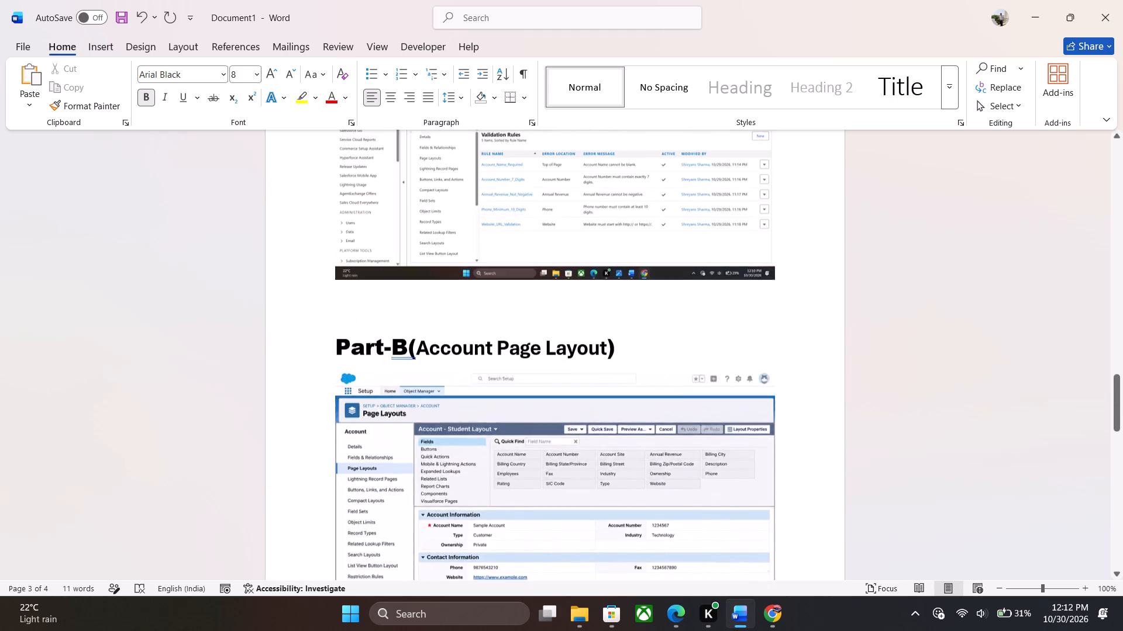
scroll(787, 231, "up", 3)
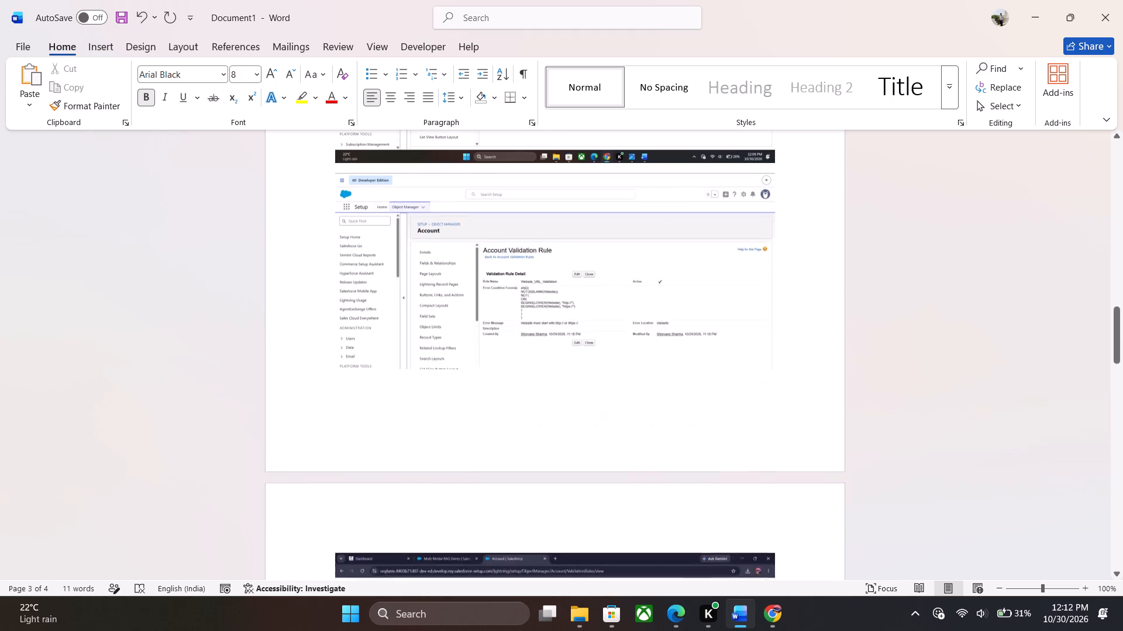
scroll(792, 220, "up", 2)
left_click(777, 272)
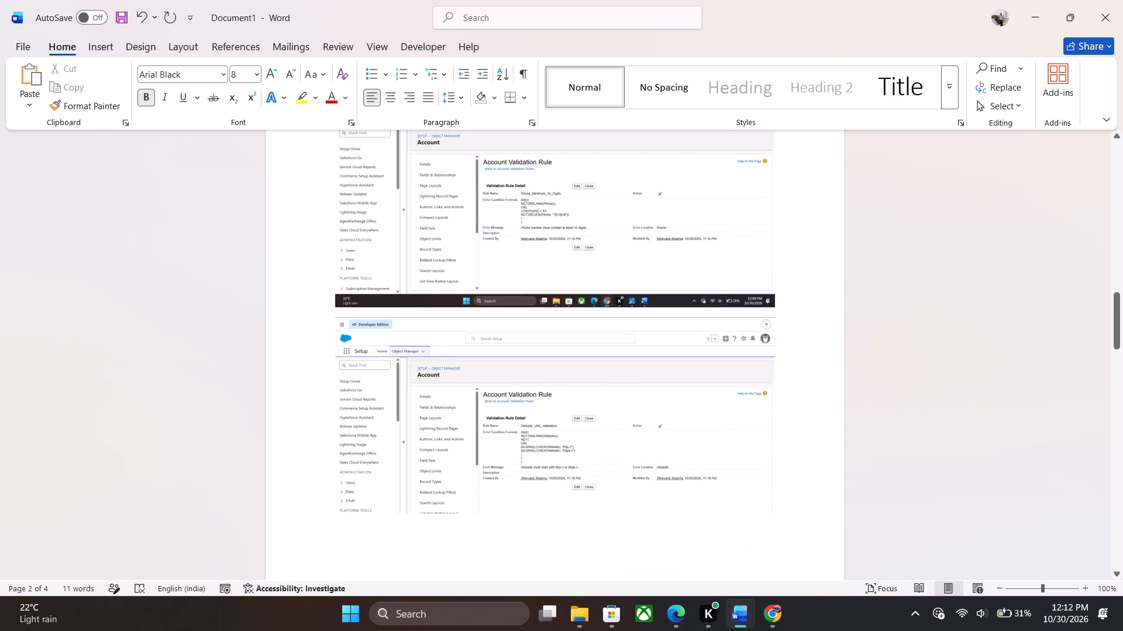
left_click(257, 74)
left_click(249, 93)
key("Return")
key("Return")
key("BackSpace")
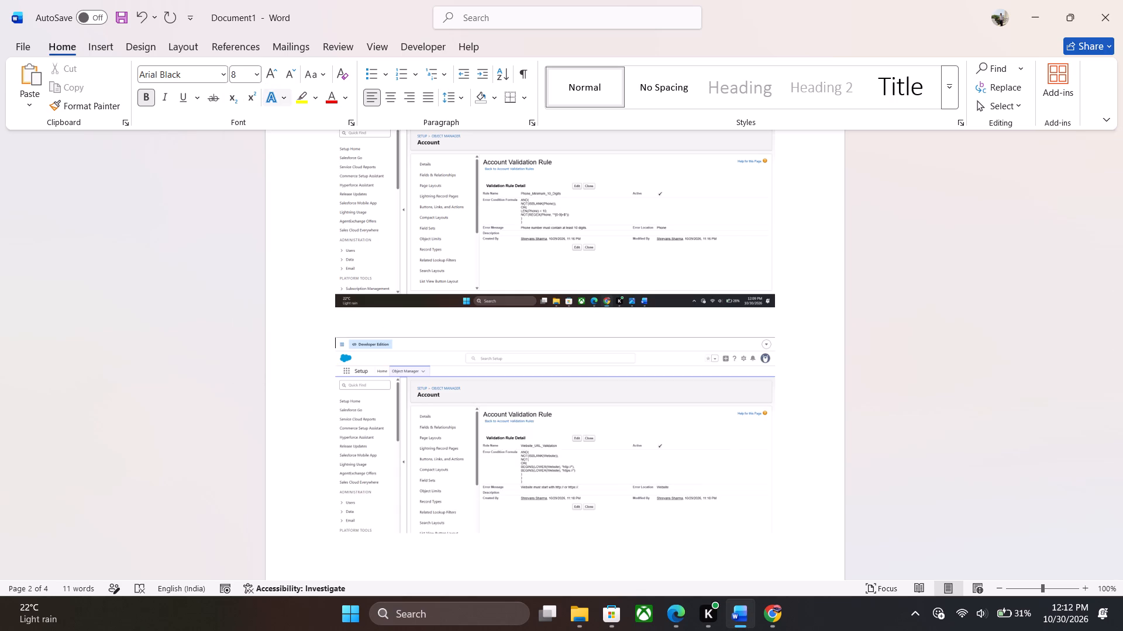
Set the font size to 8 after the Annual_Revenue_Not_Negative rule screenshot and add one blank line below it.
scroll(516, 301, "up", 2)
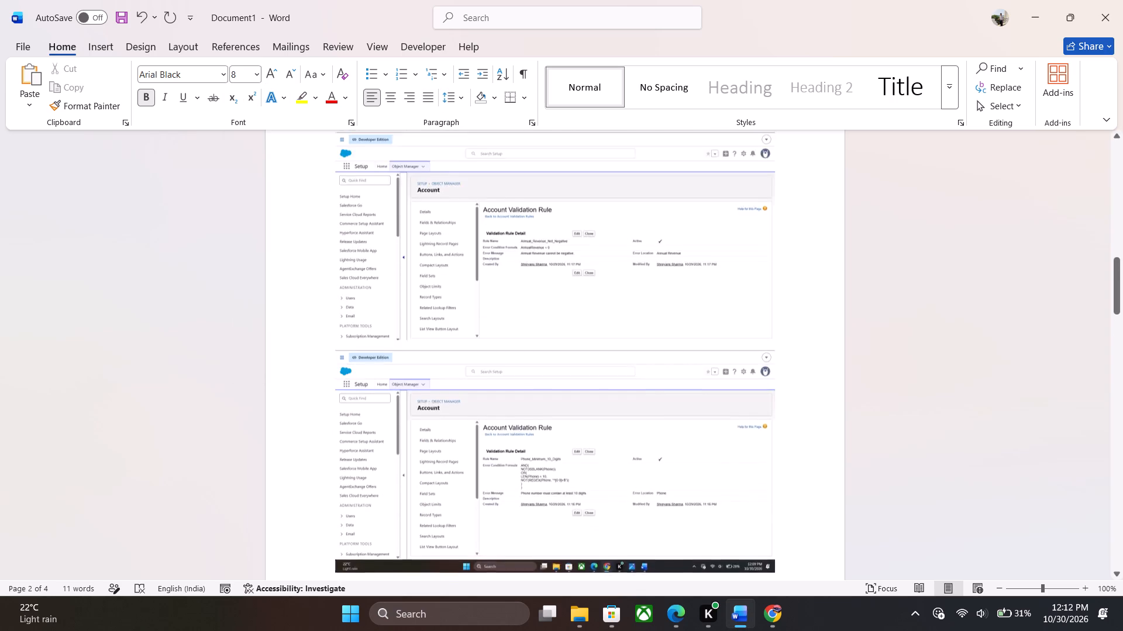
scroll(516, 301, "right", 1)
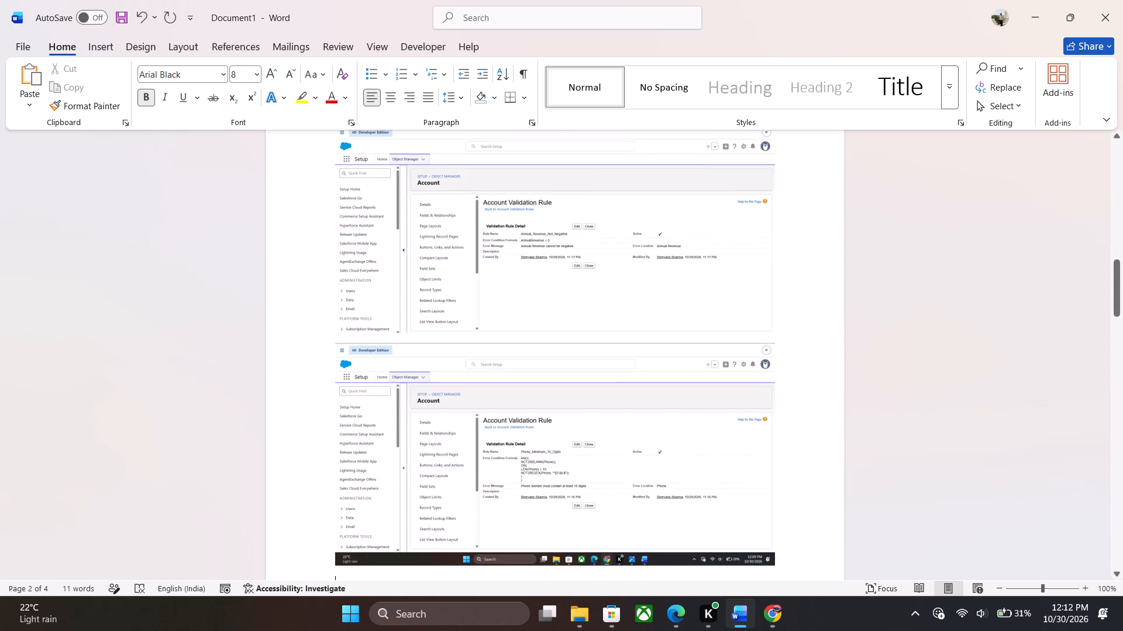
left_click(777, 327)
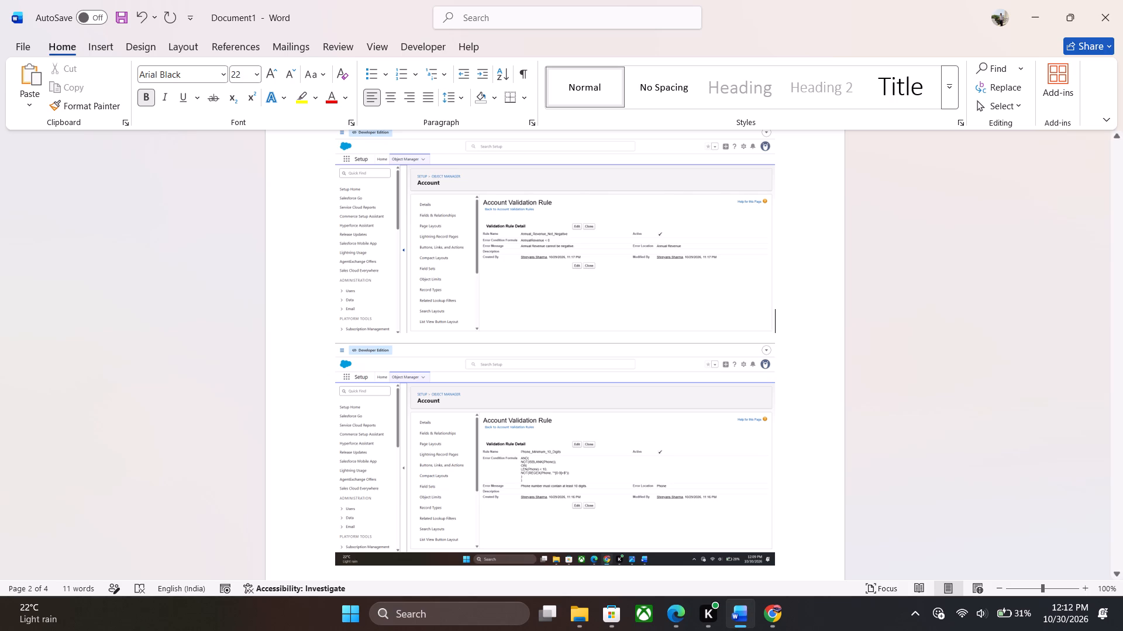
left_click(259, 75)
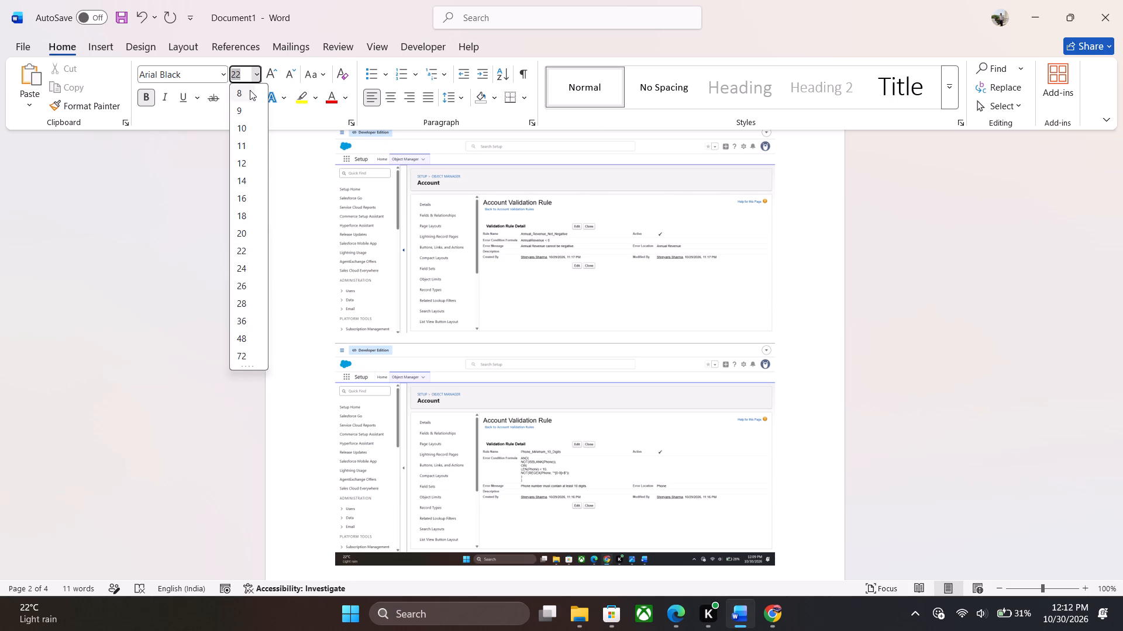
left_click(248, 90)
scroll(666, 414, "up", 4)
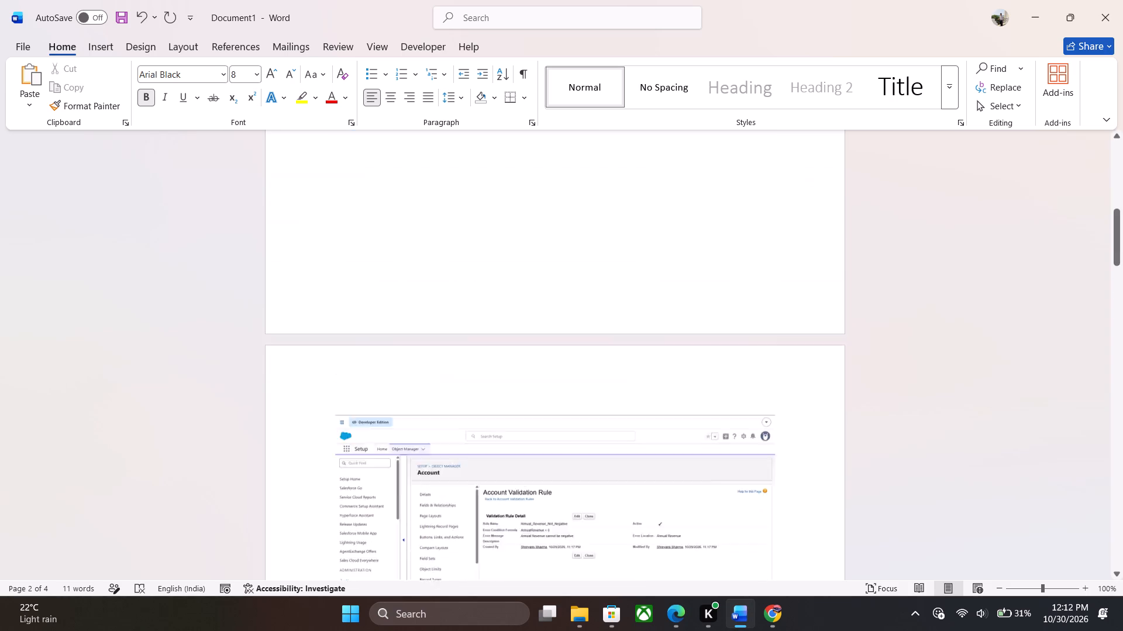
scroll(666, 414, "up", 3)
scroll(666, 414, "down", 2)
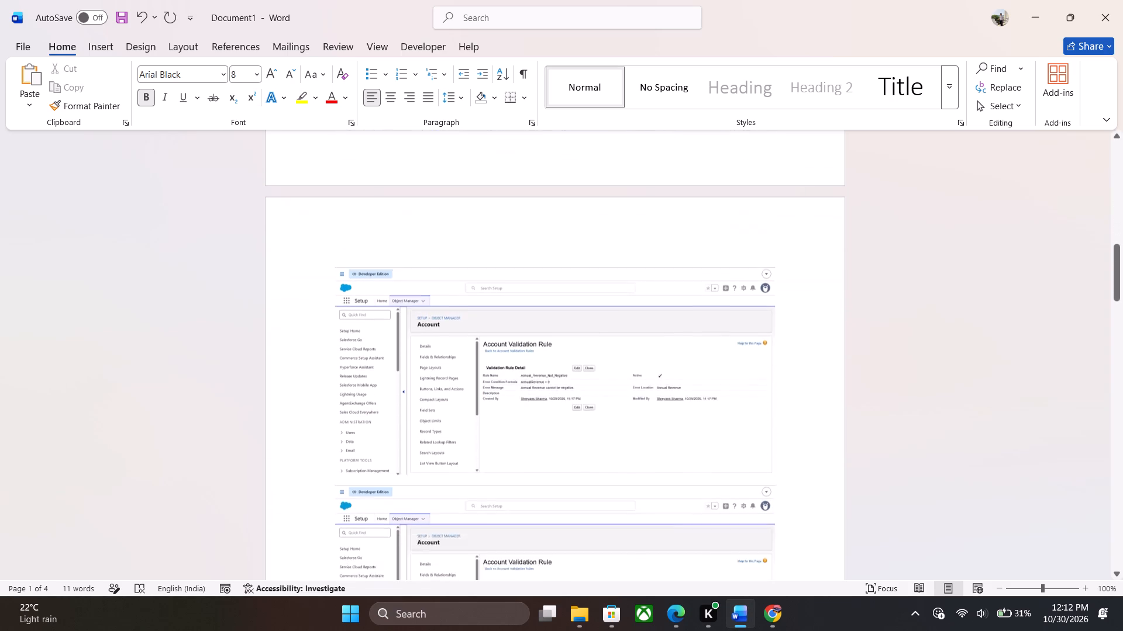
scroll(666, 414, "down", 2)
key("Return")
Set the font size to 8 after the Account_Name_Required rule screenshot and add two blank lines below it.
scroll(797, 442, "up", 3)
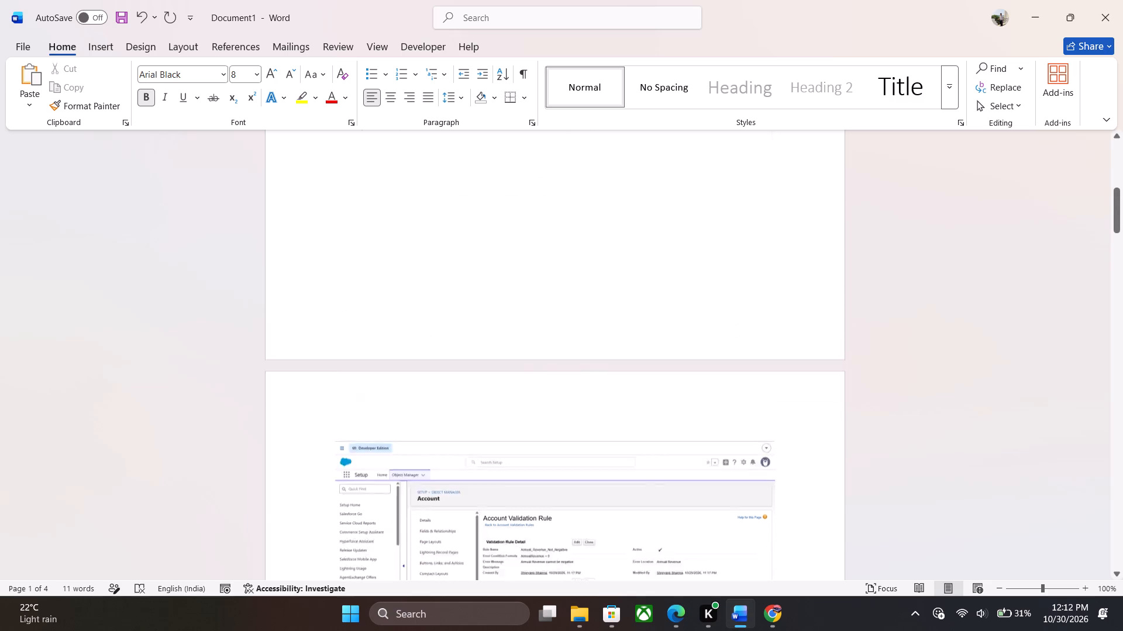
scroll(797, 442, "up", 2)
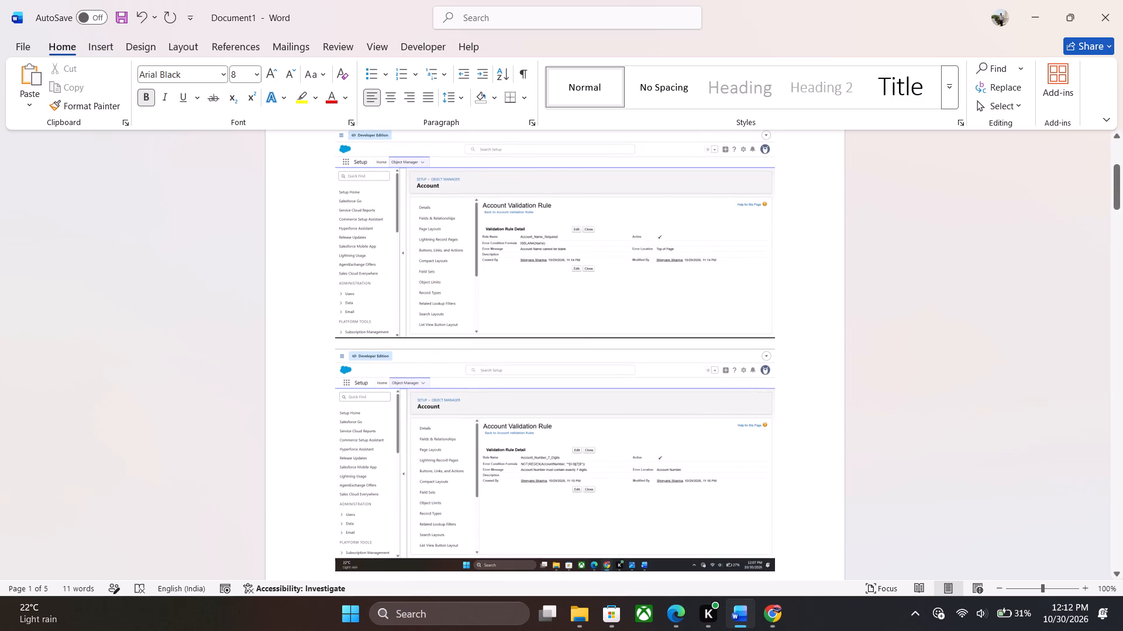
left_click(776, 324)
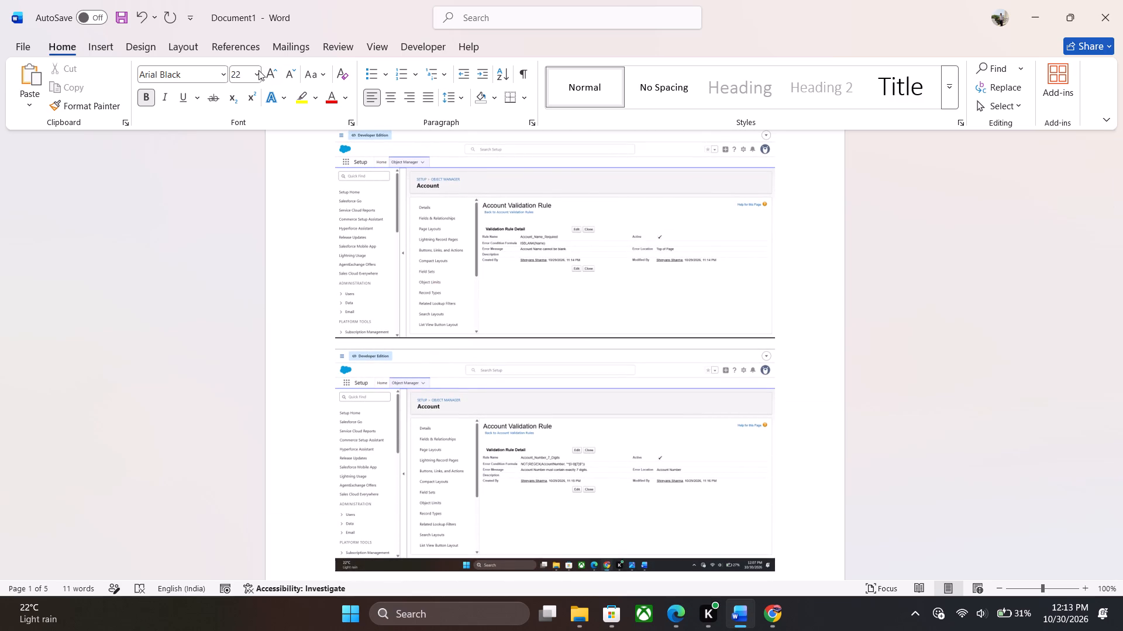
left_click(257, 72)
left_click(241, 90)
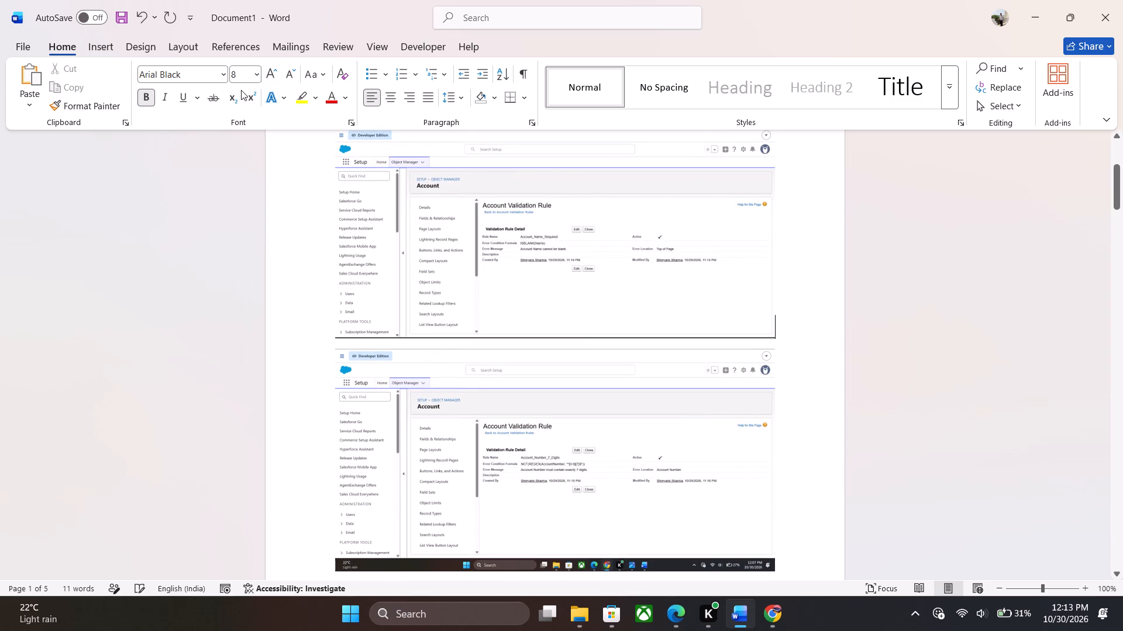
key("Return")
key("Return")
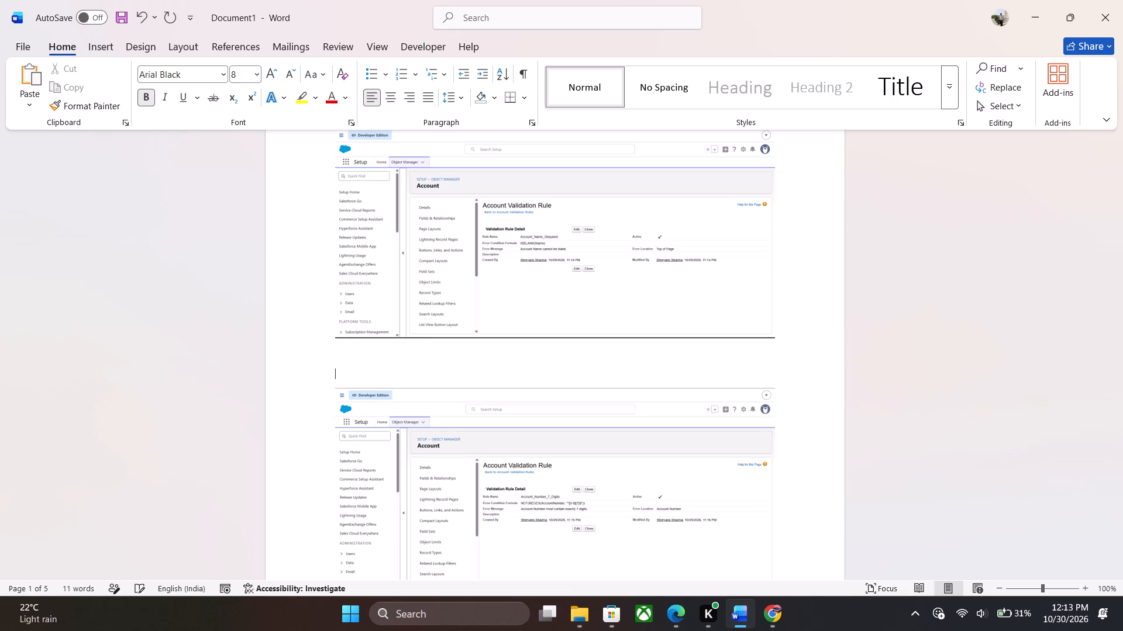
Review the spacing and page breaks between the Part-A validation rule screenshots.
scroll(444, 383, "up", 6)
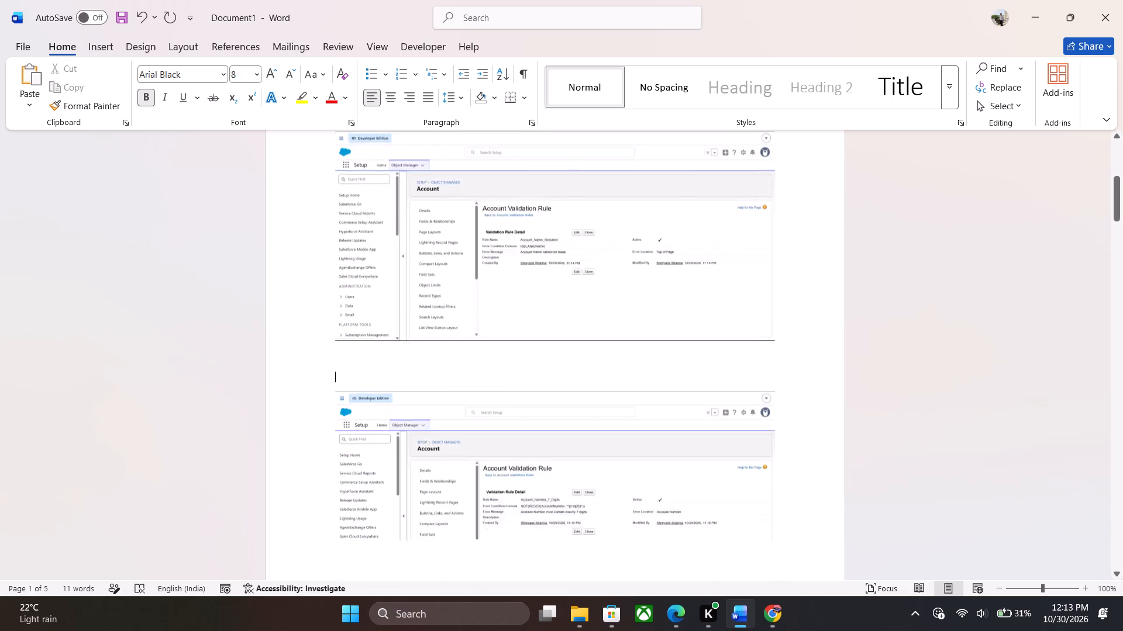
scroll(444, 383, "up", 1)
scroll(444, 383, "down", 1)
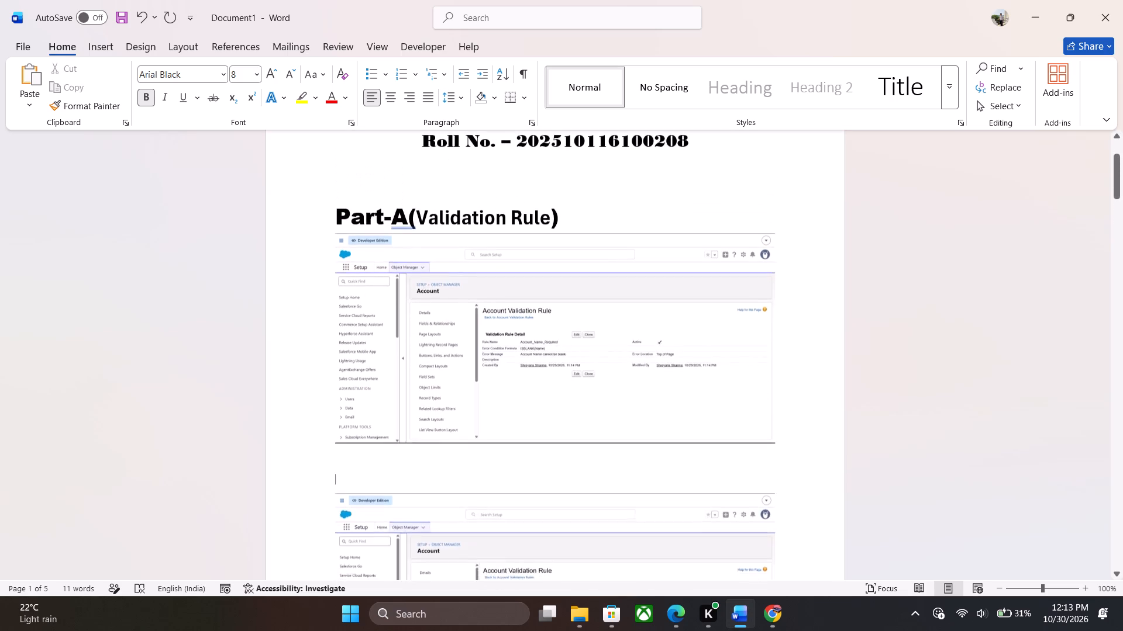
scroll(444, 383, "down", 2)
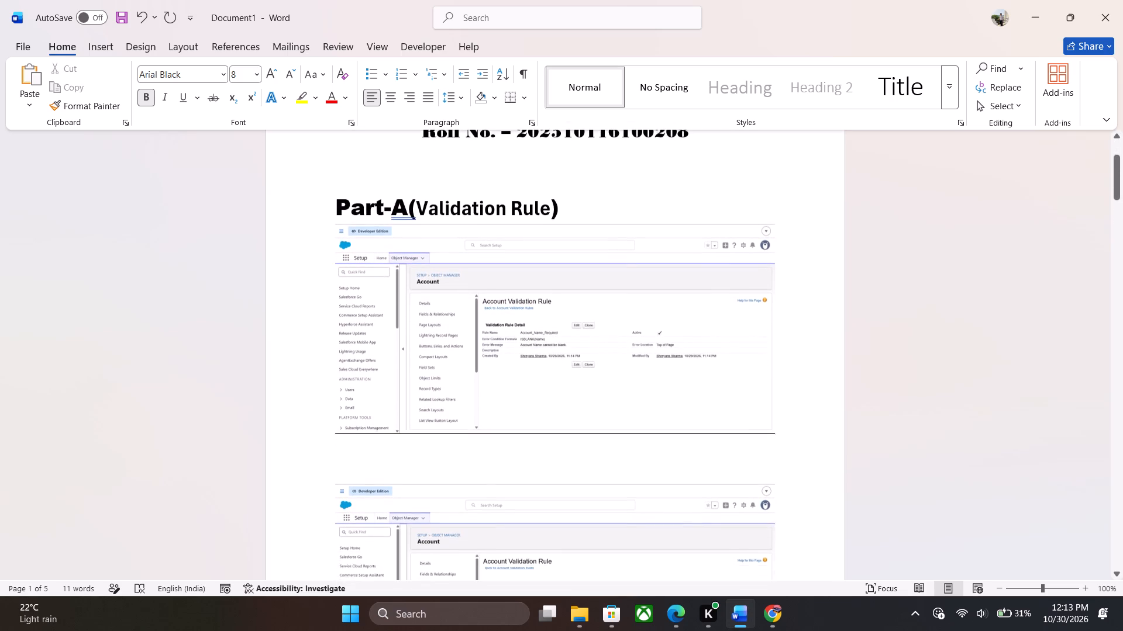
scroll(444, 383, "down", 4)
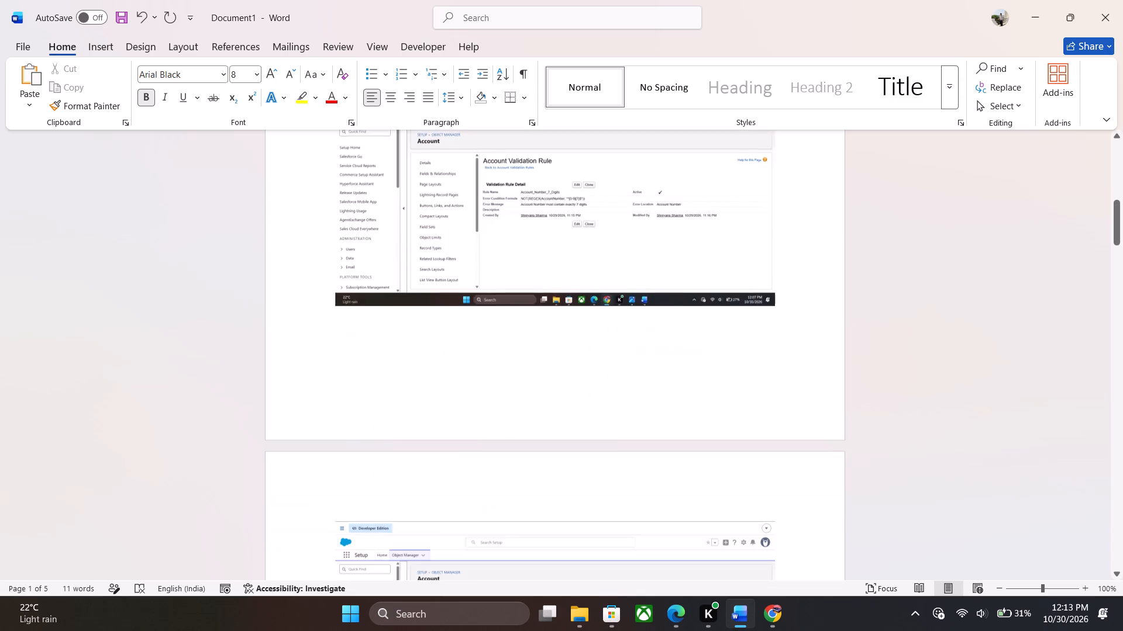
scroll(444, 383, "down", 4)
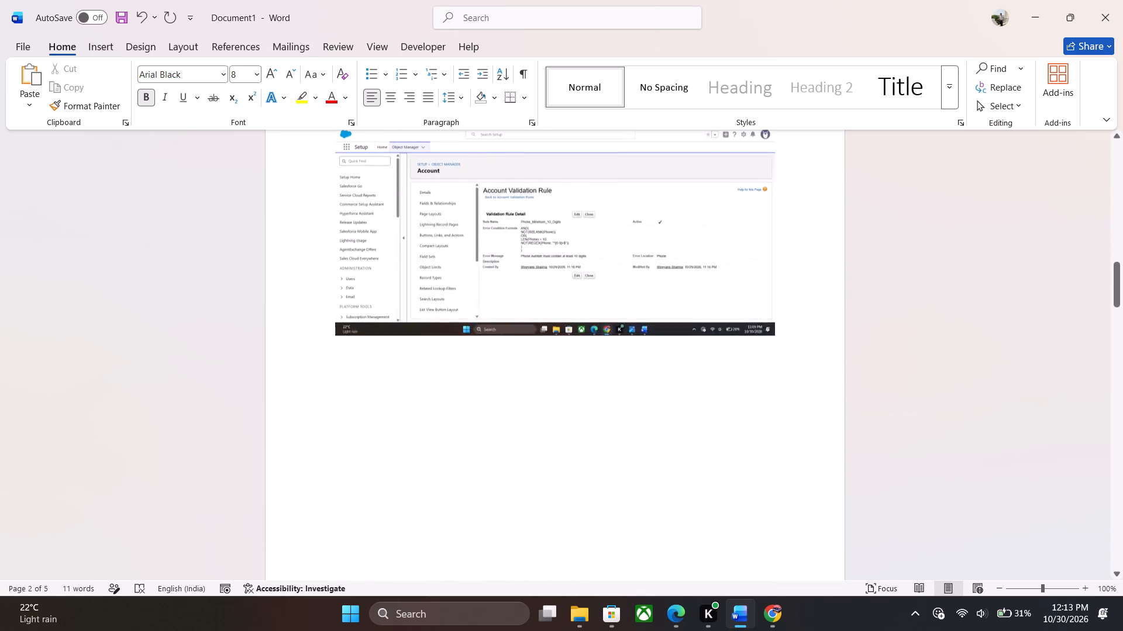
scroll(444, 383, "down", 4)
Add three blank lines between the Annual_Revenue_Not_Negative and Phone_Minimum_10_Digits rule screenshots in Part-A.
scroll(444, 383, "up", 2)
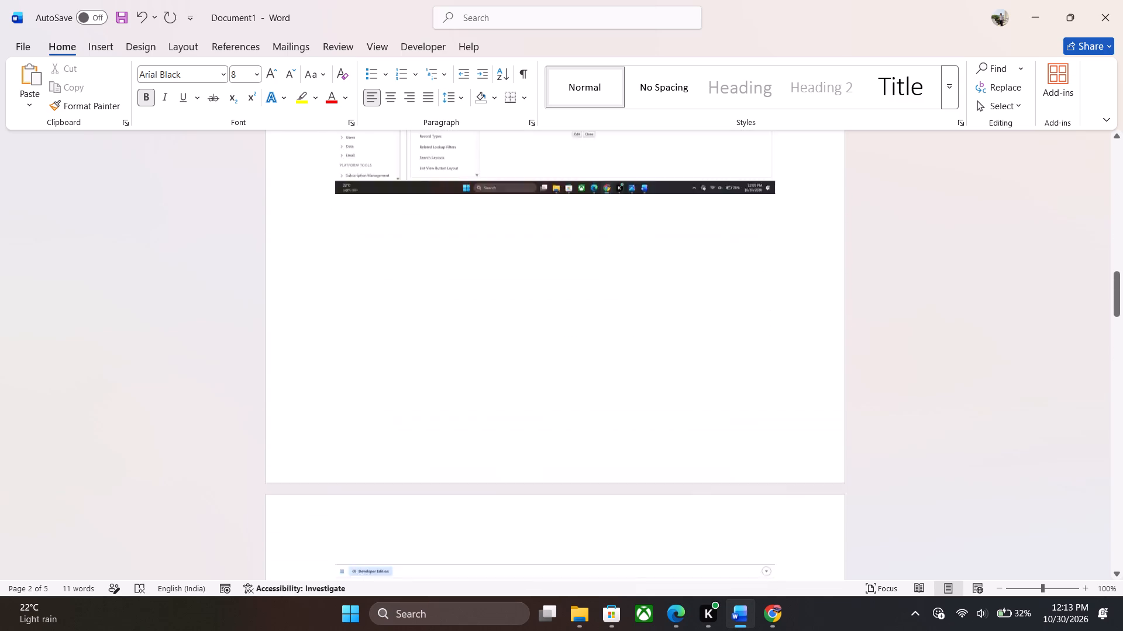
scroll(444, 383, "up", 3)
left_click(786, 400)
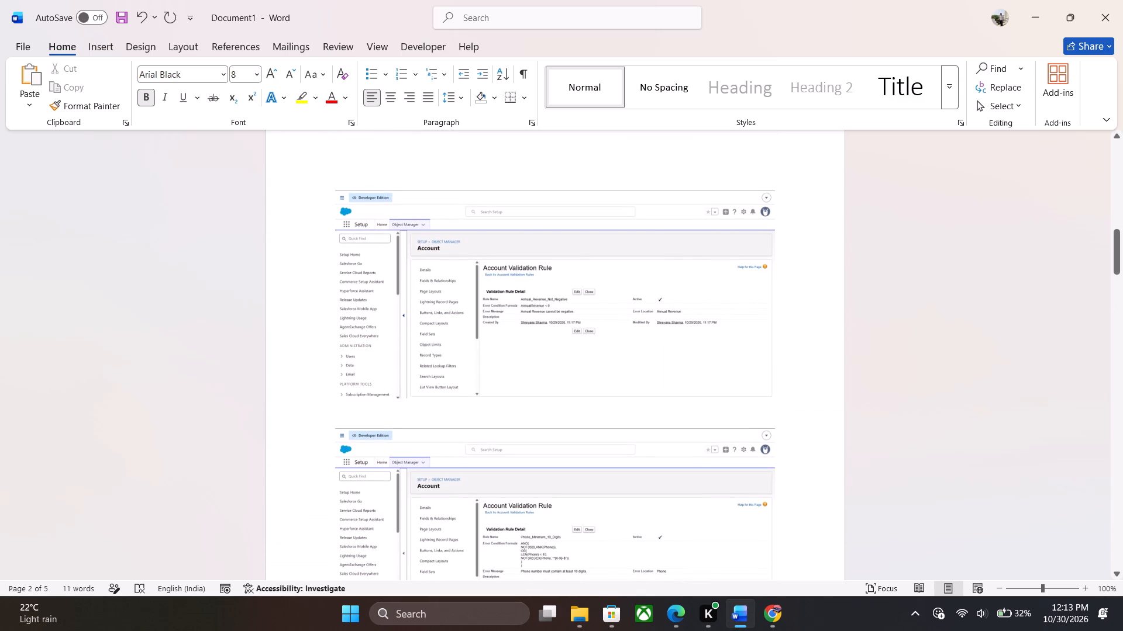
key("Return")
key("Return")
key("Return")
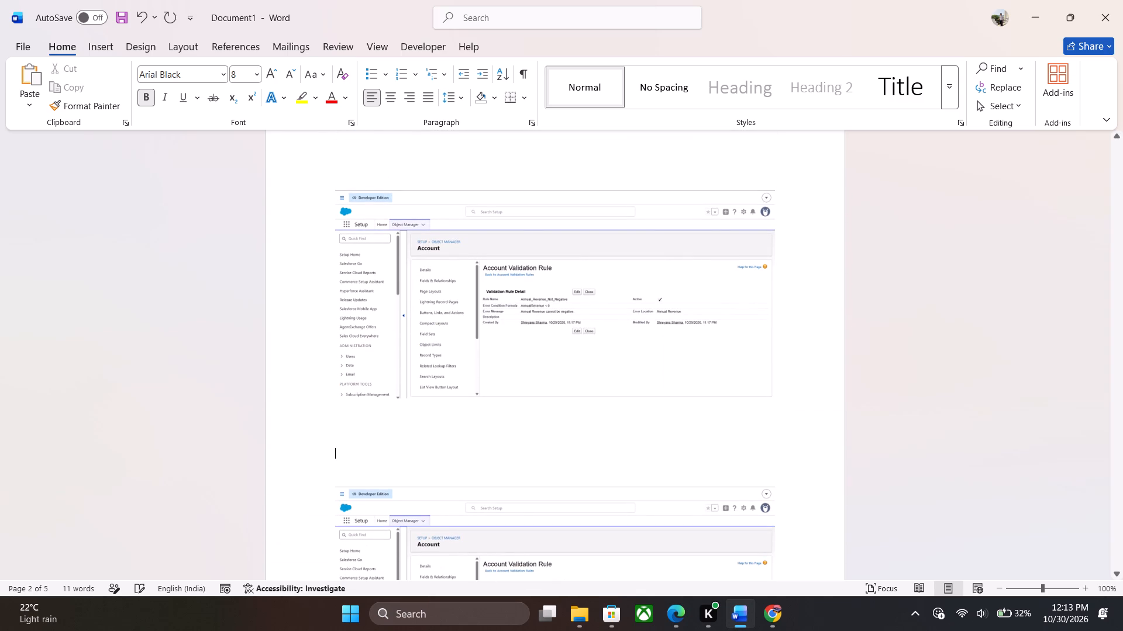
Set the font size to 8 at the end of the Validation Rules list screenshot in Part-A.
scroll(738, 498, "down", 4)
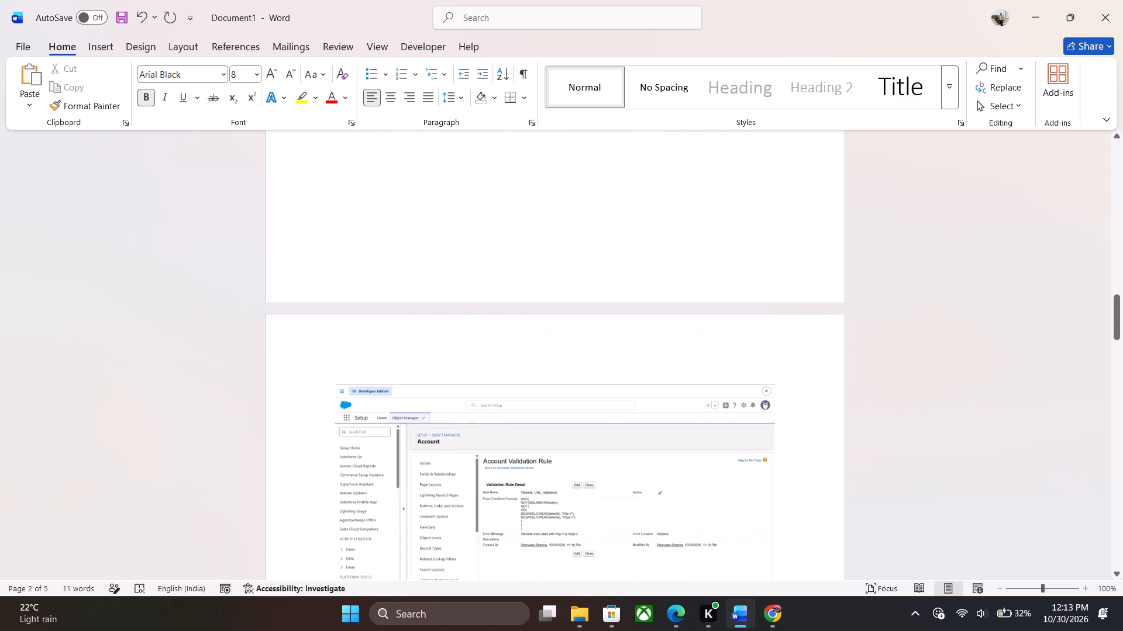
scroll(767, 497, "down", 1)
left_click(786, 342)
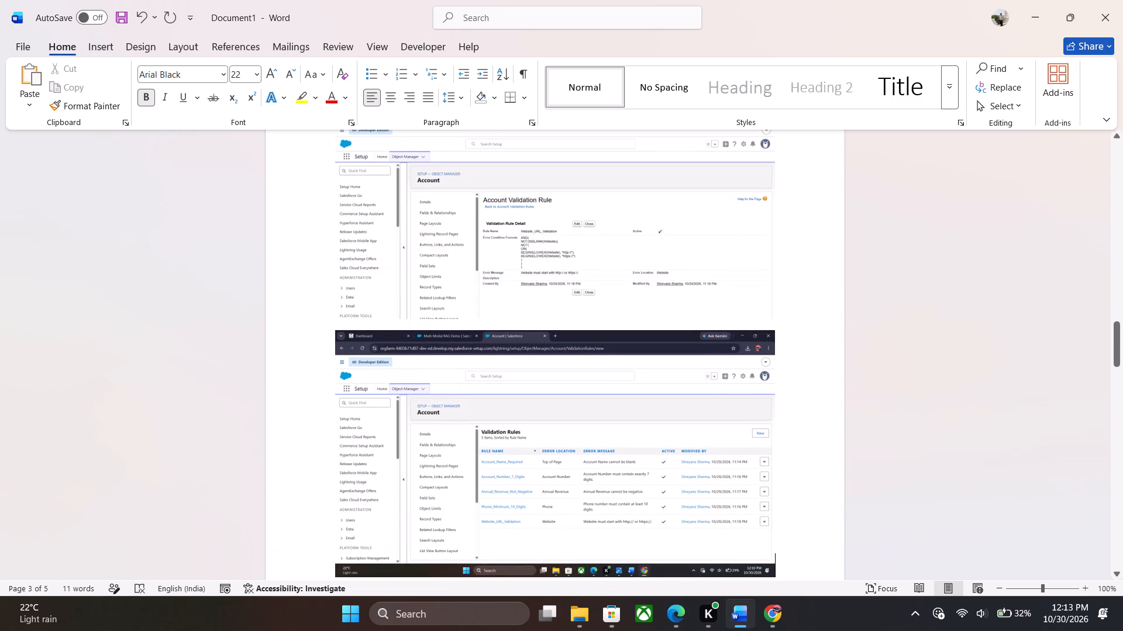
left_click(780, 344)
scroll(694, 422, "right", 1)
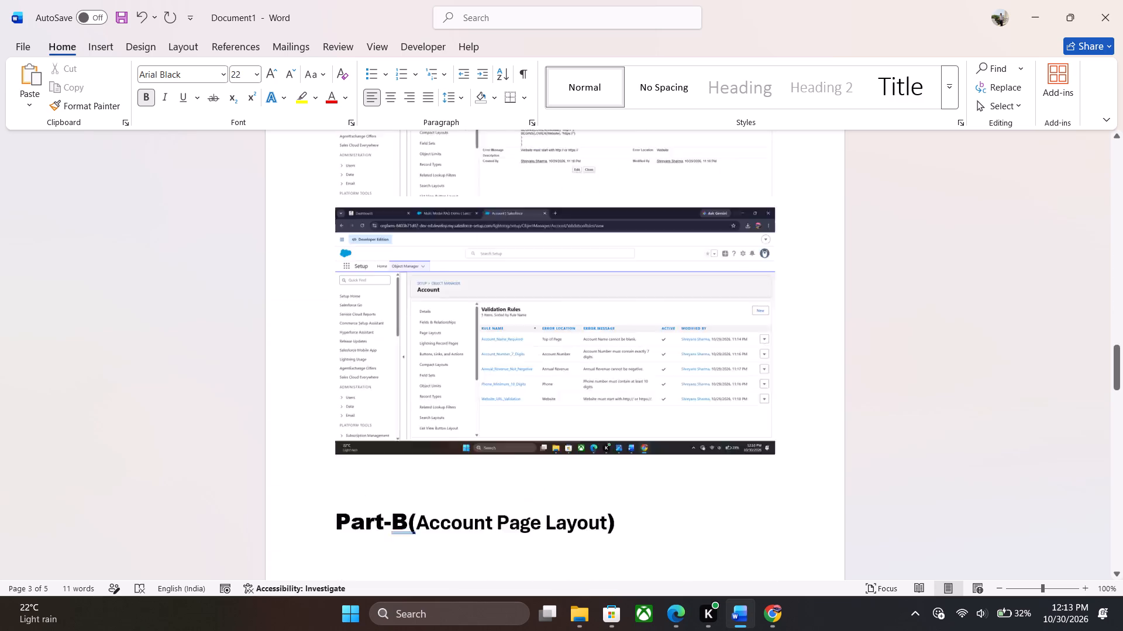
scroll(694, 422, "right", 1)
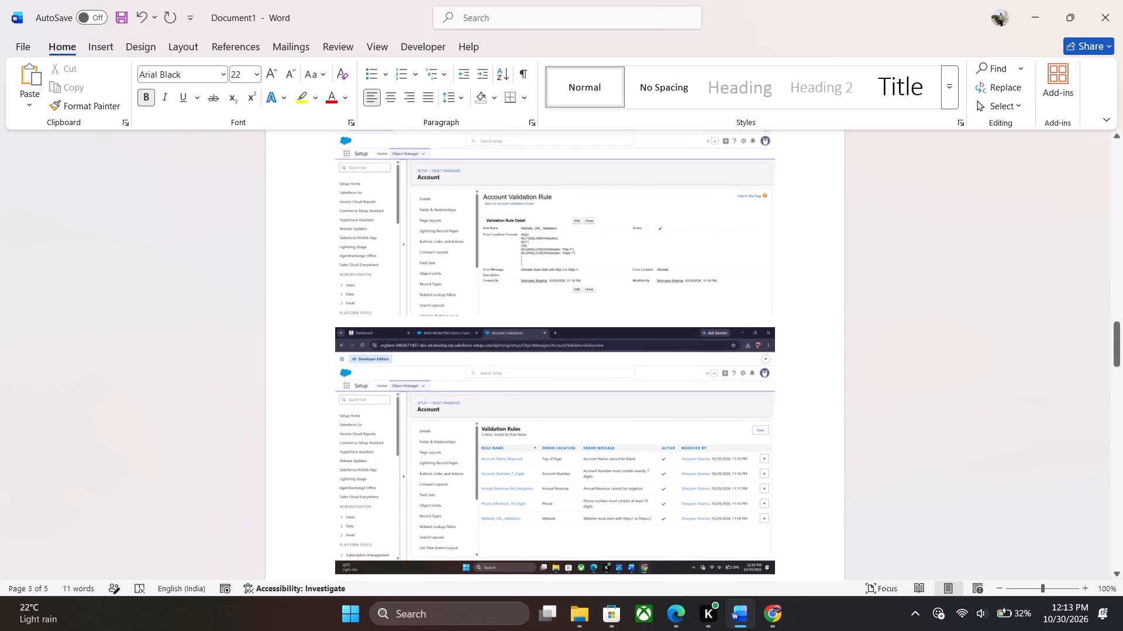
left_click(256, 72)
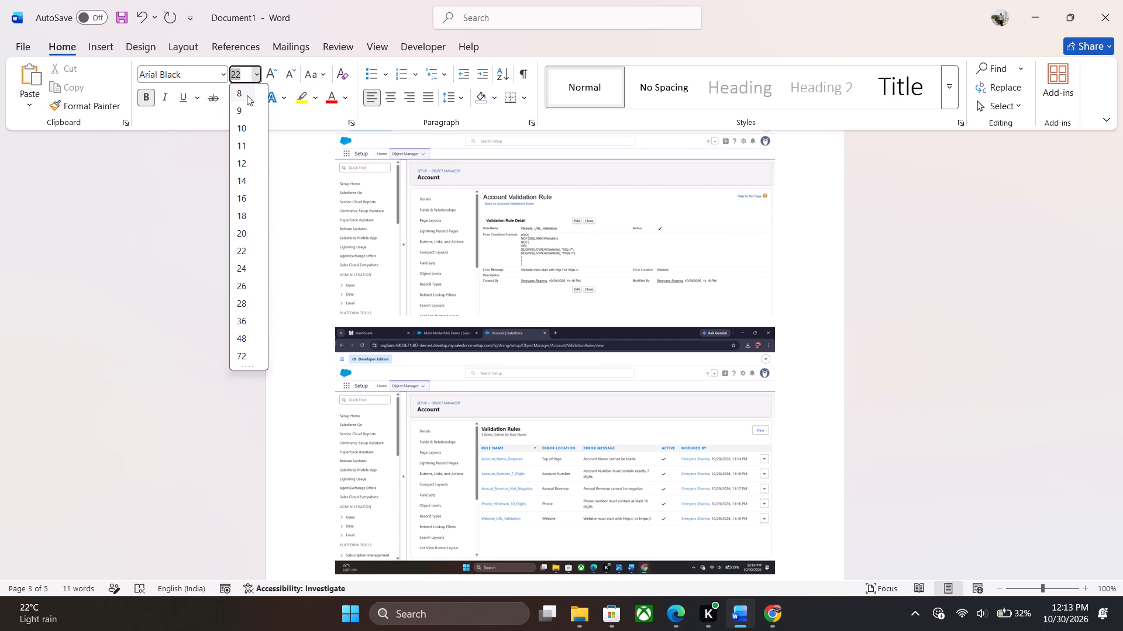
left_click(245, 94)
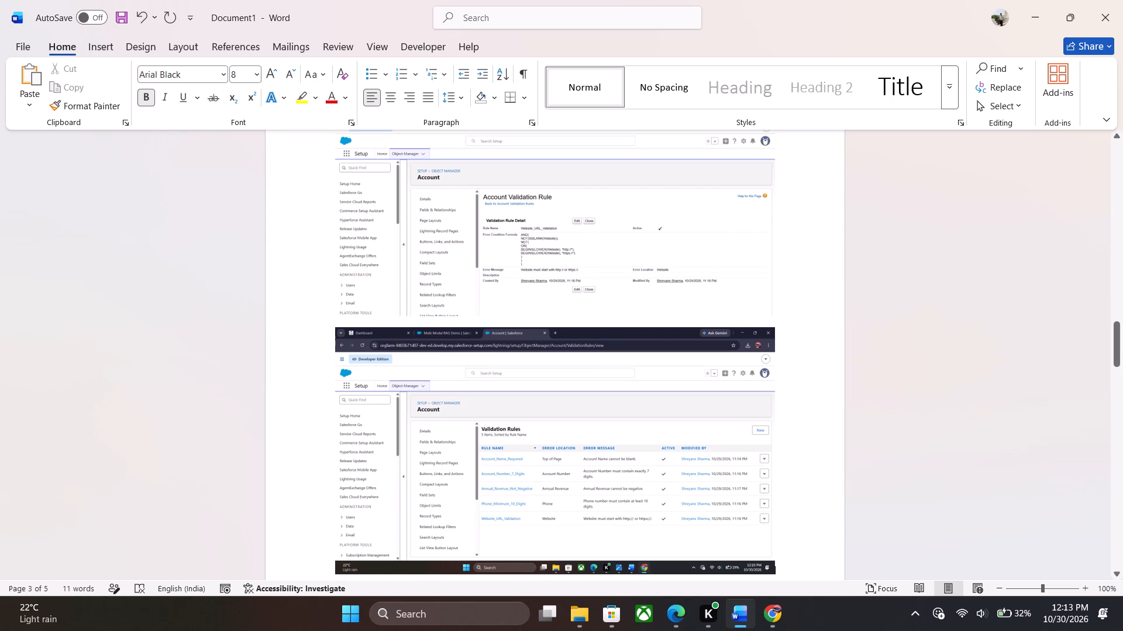
Insert blank lines below the Website_URL_Validation rule screenshot, adjusting the gap to two lines.
left_click(781, 314)
key("Return")
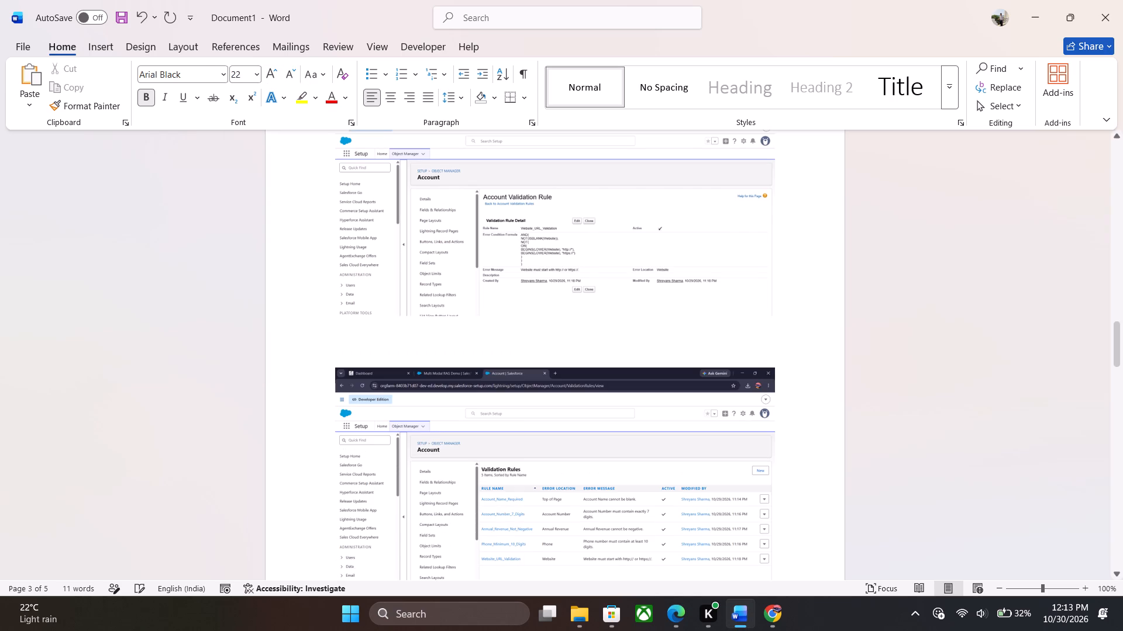
scroll(774, 449, "up", 1)
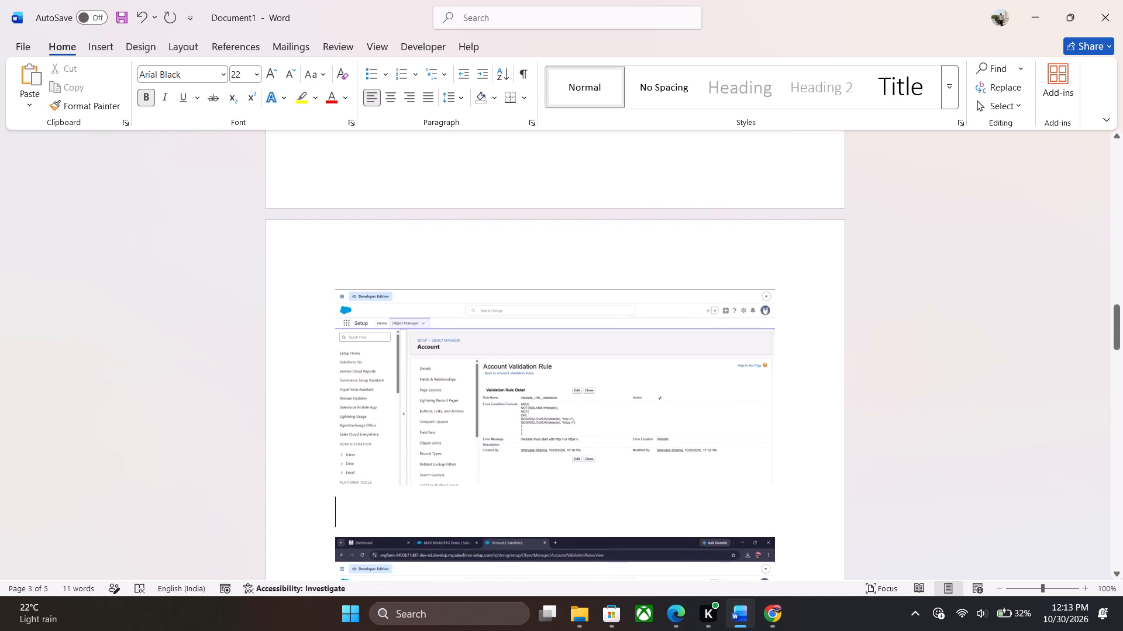
key("Return")
scroll(774, 449, "down", 2)
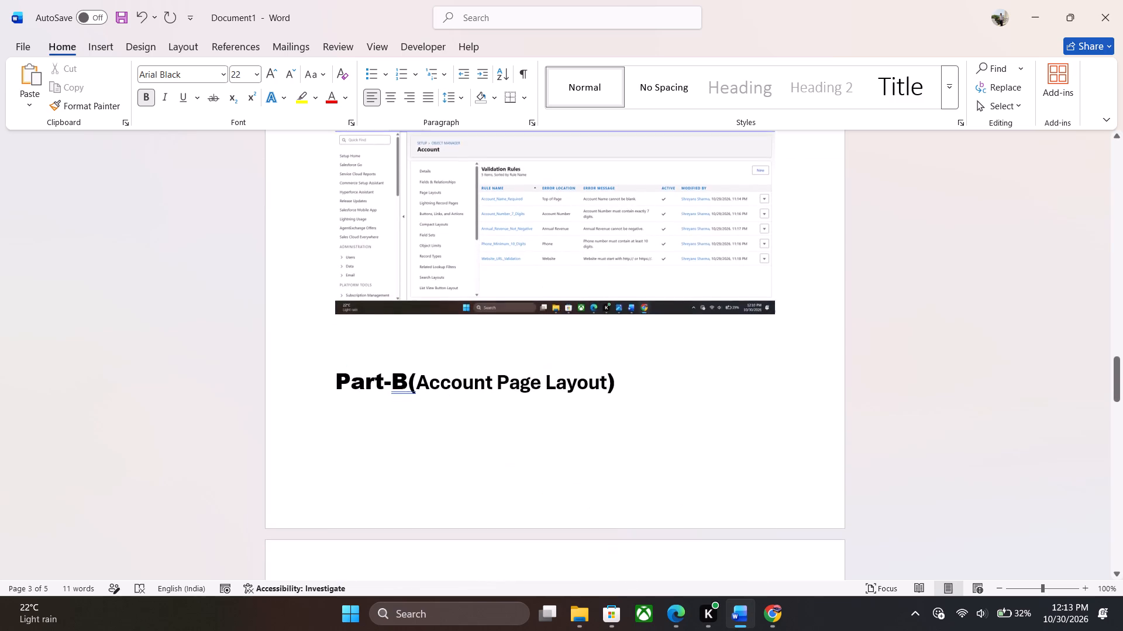
scroll(774, 449, "down", 1)
key("Return")
key("Return")
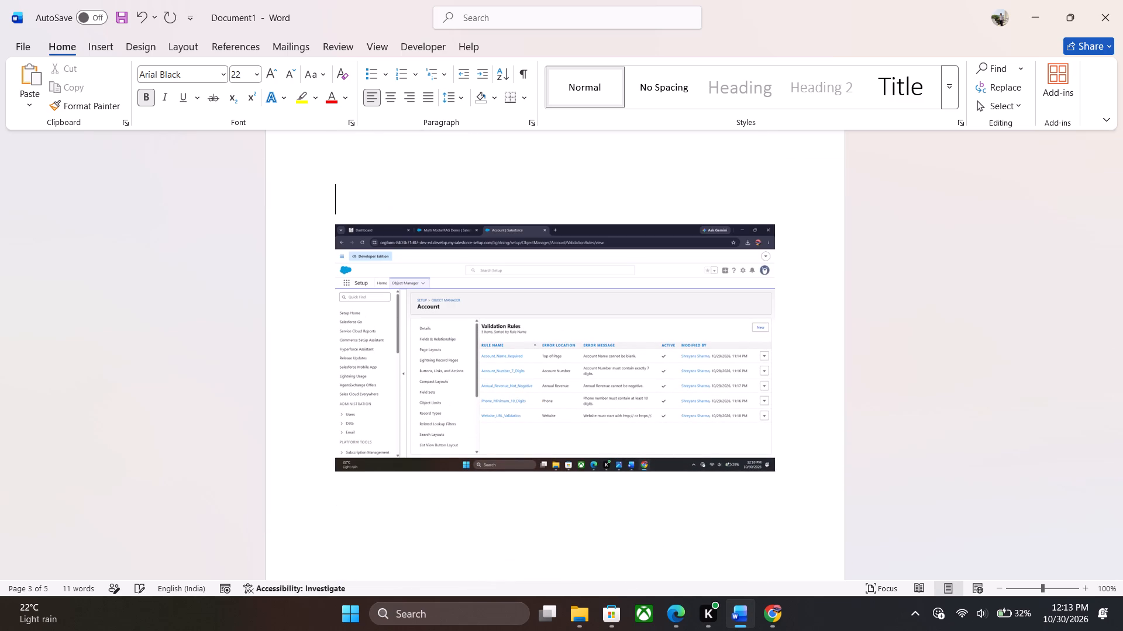
scroll(629, 598, "up", 1)
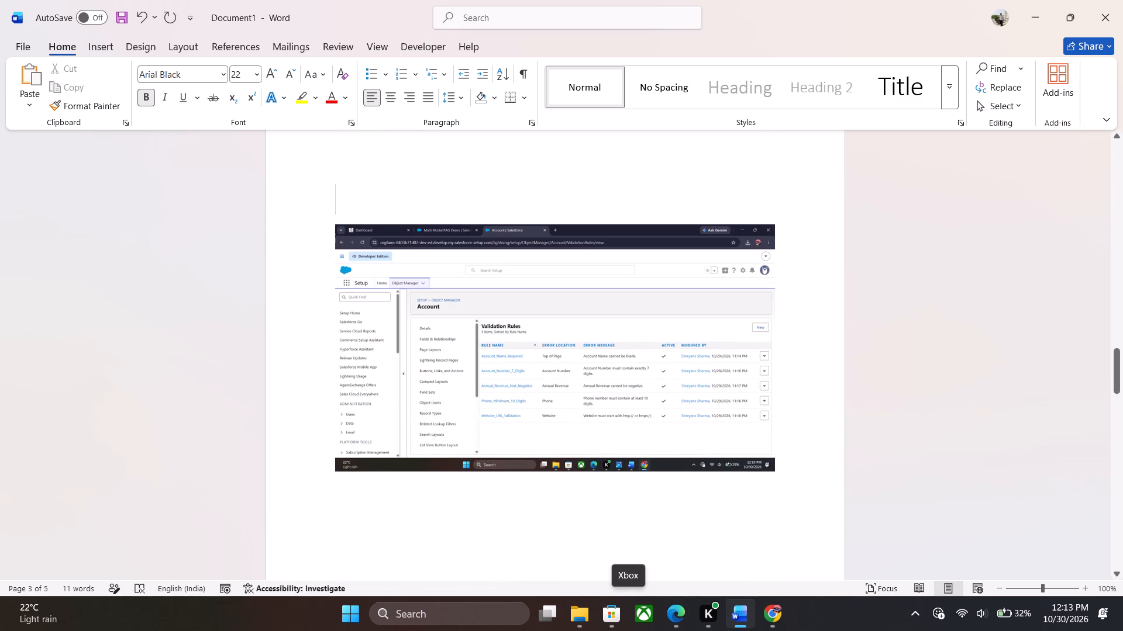
scroll(653, 414, "up", 5)
scroll(653, 414, "down", 1)
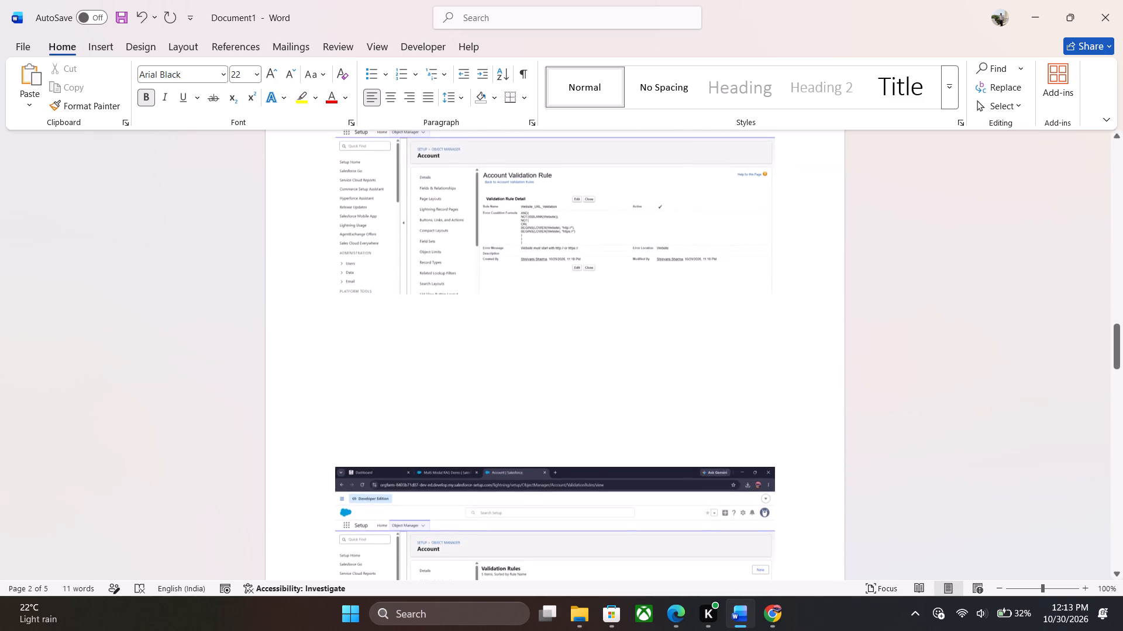
key("BackSpace")
key("BackSpace")
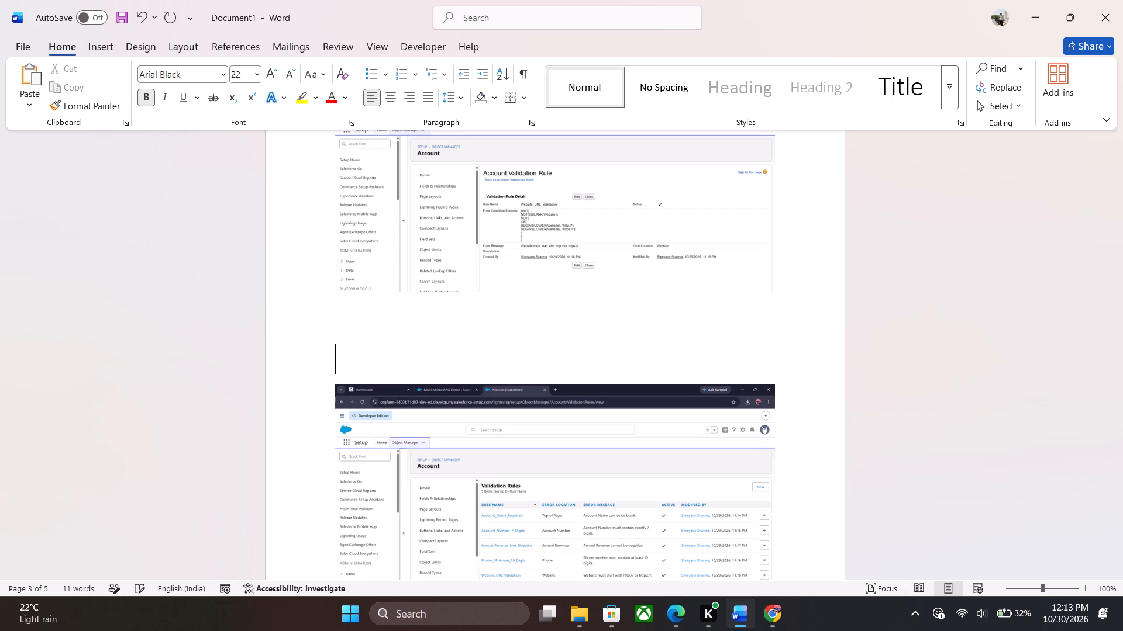
Add two more blank lines between the Validation Rules list screenshot and the Part-B heading.
scroll(676, 486, "down", 2)
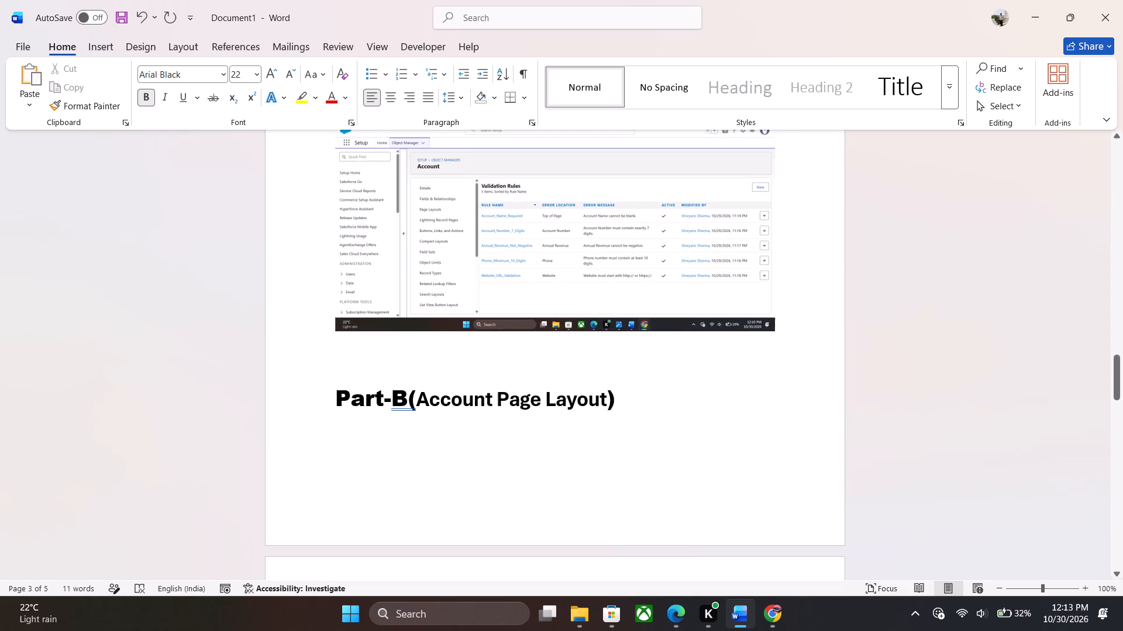
left_click(791, 348)
key("Return")
key("Return")
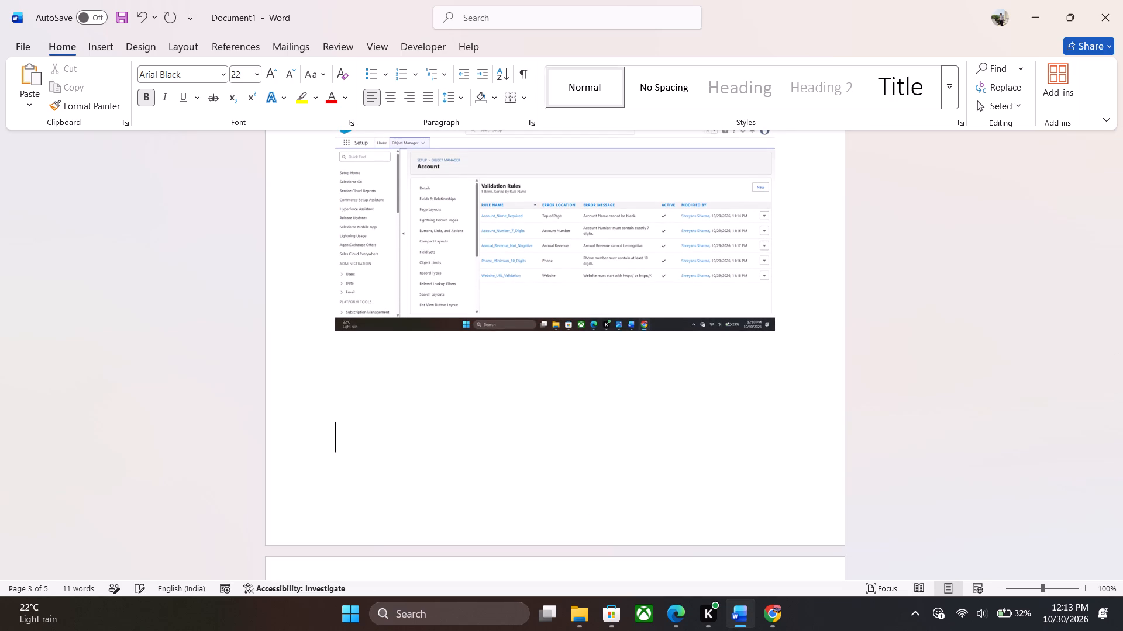
In Part-B, set the font size to 8 after the page layout editor image and add two blank lines below it.
scroll(791, 348, "down", 4)
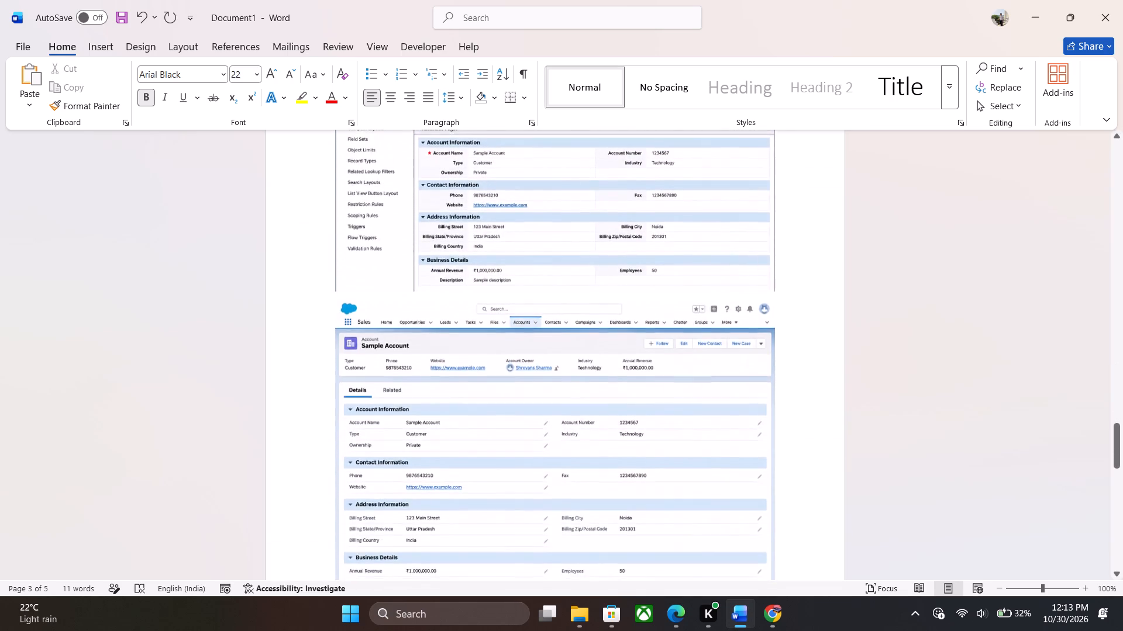
scroll(791, 348, "down", 2)
scroll(791, 348, "up", 1)
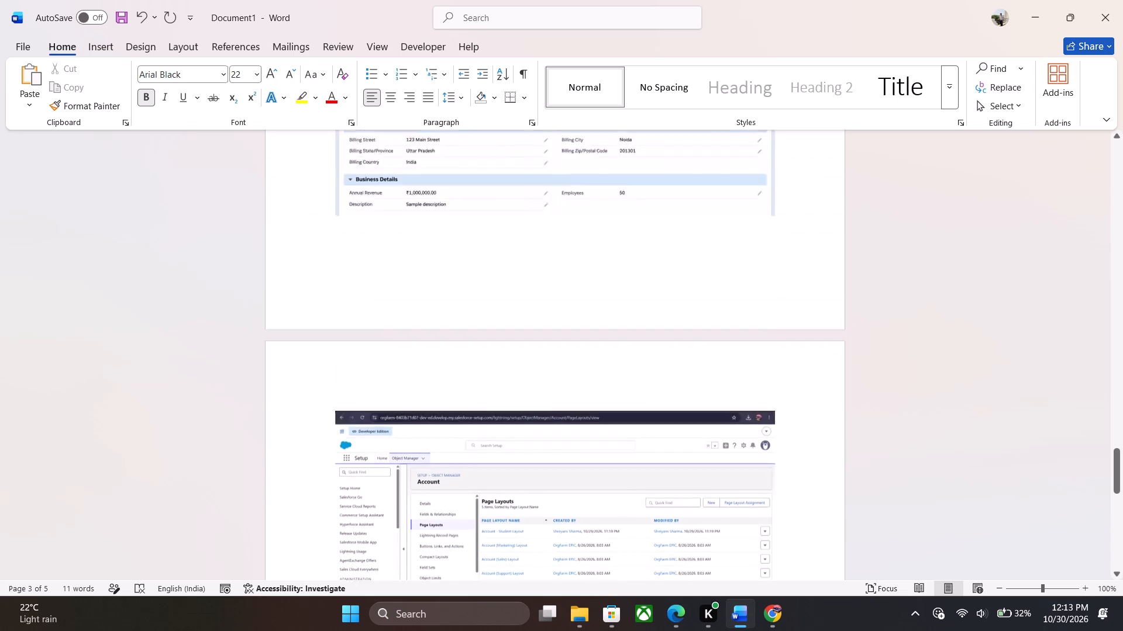
scroll(791, 348, "up", 2)
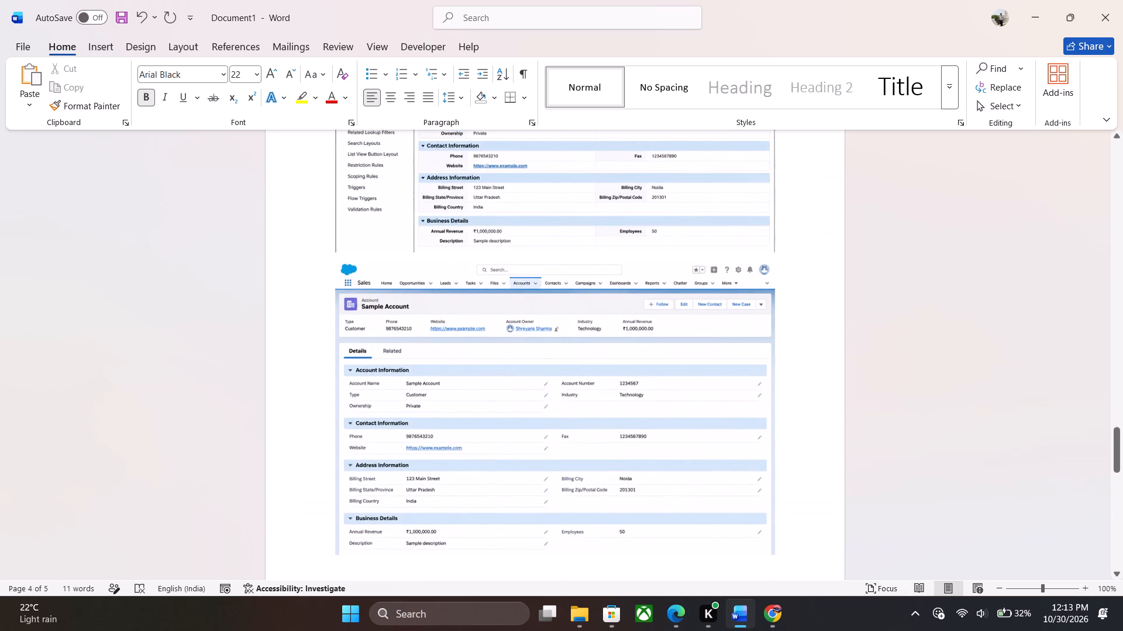
left_click(783, 248)
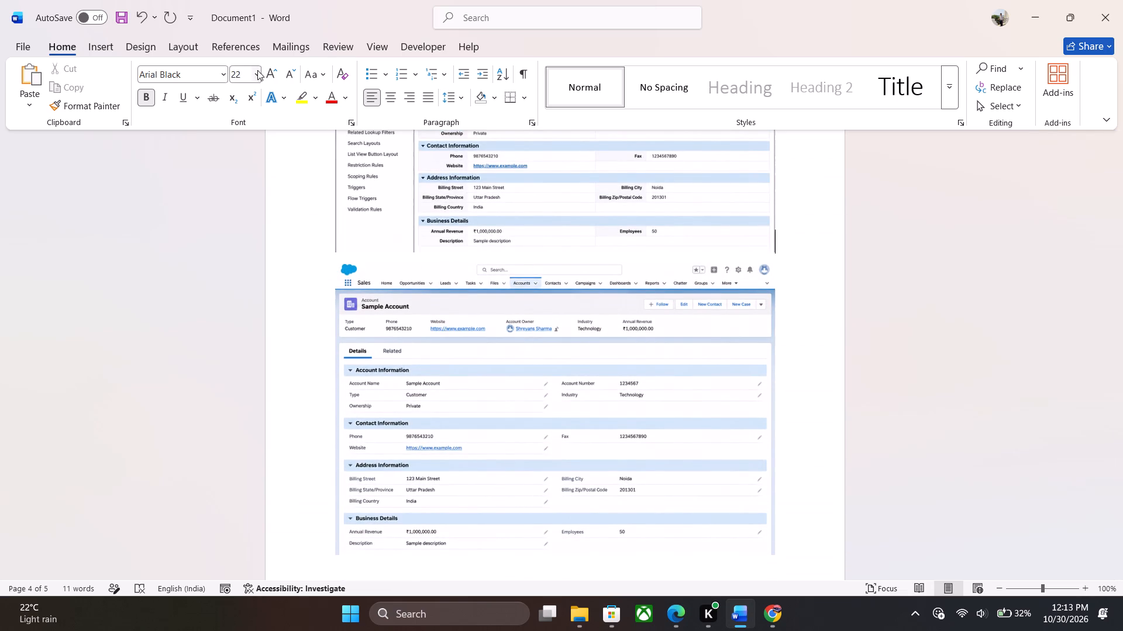
left_click(254, 69)
left_click(243, 91)
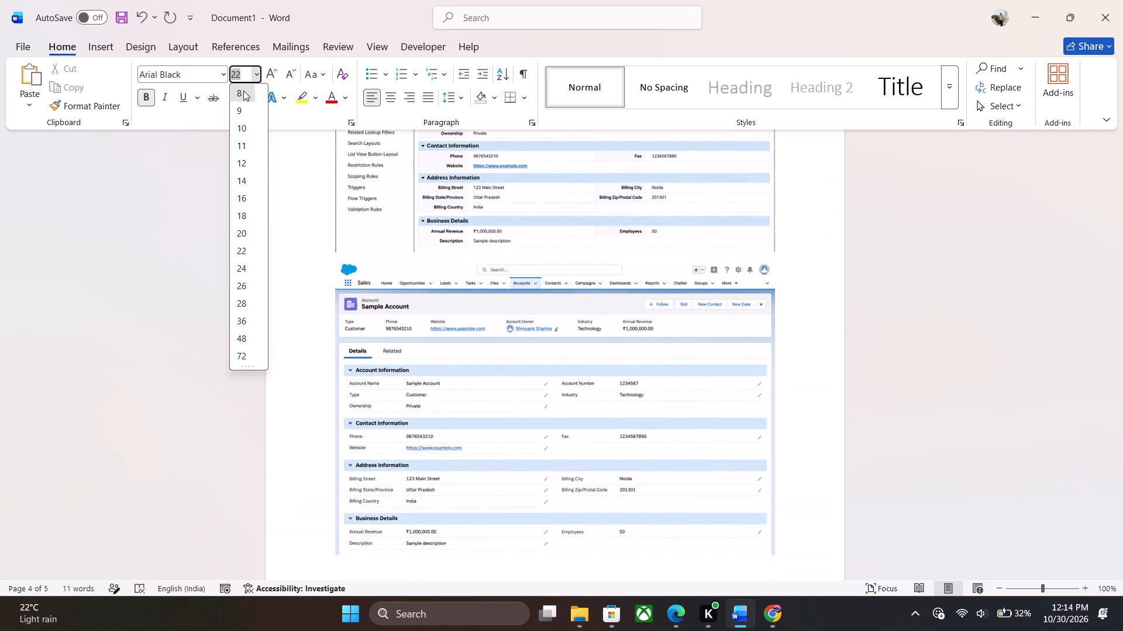
key("Return")
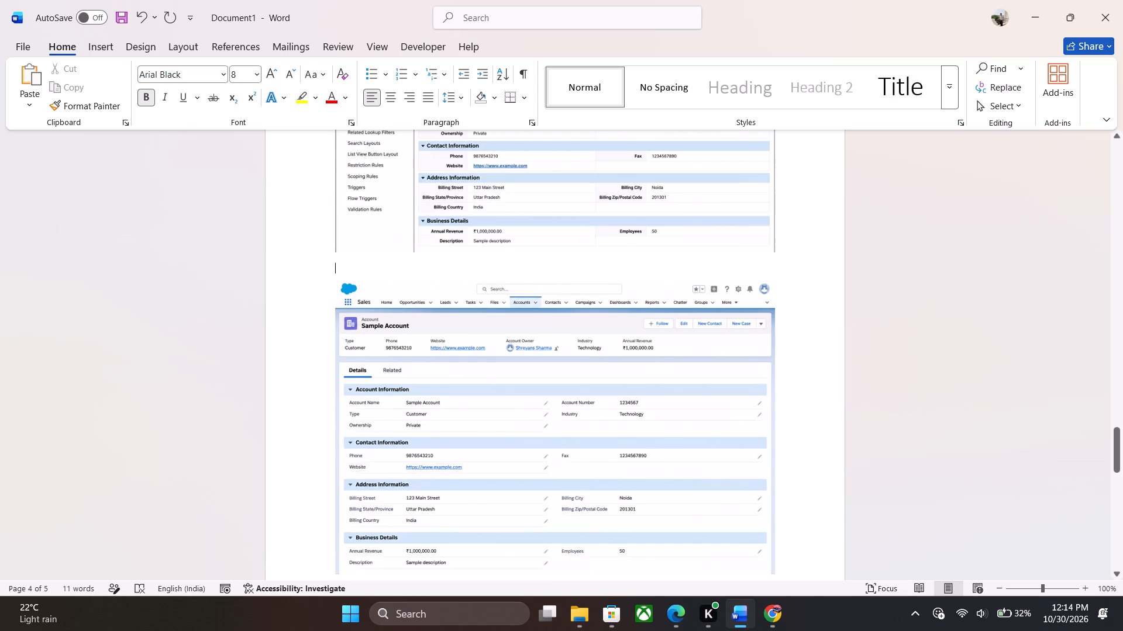
key("Return")
Review the image spacing from Part-B back up to the student header on the first page.
scroll(443, 200, "right", 1)
scroll(443, 200, "up", 1)
scroll(443, 200, "right", 1)
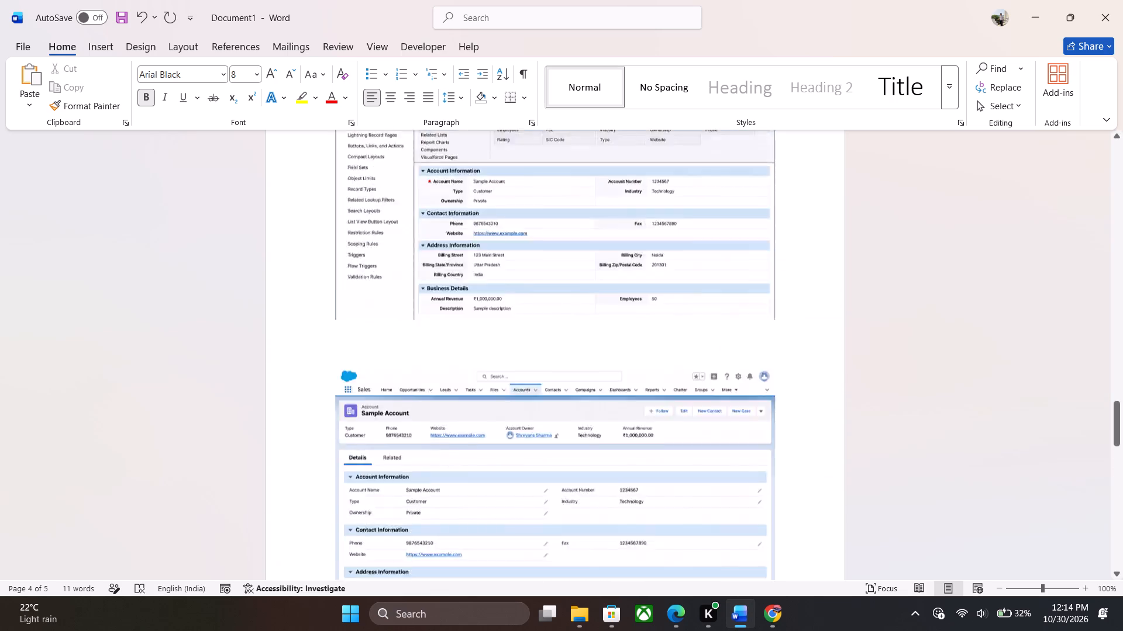
scroll(443, 200, "right", 1)
scroll(443, 200, "up", 5)
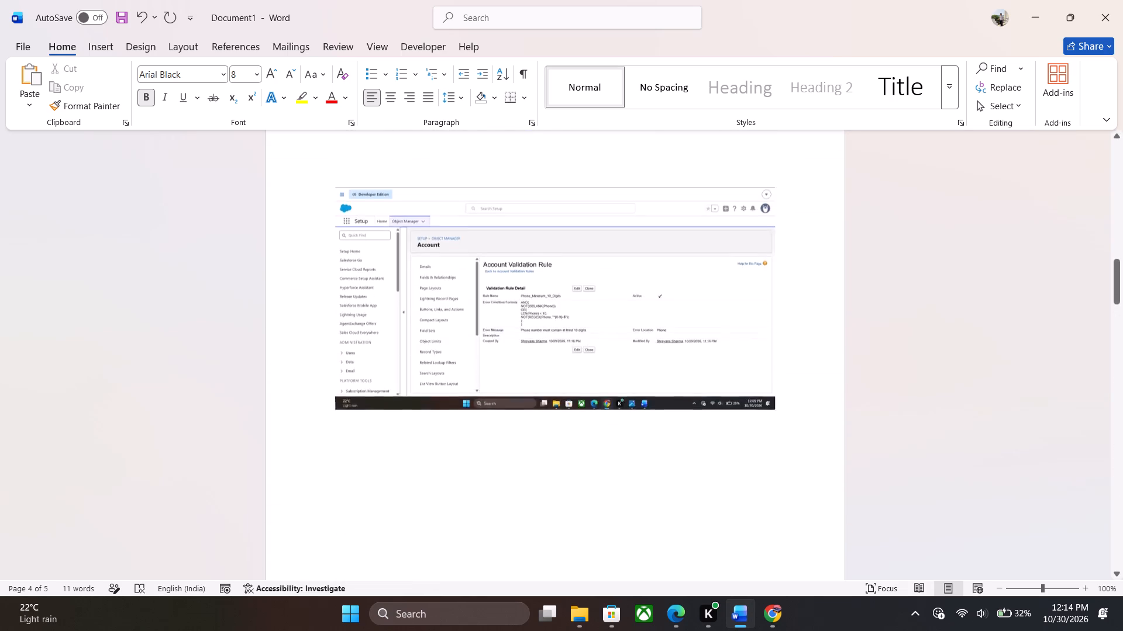
scroll(443, 200, "up", 5)
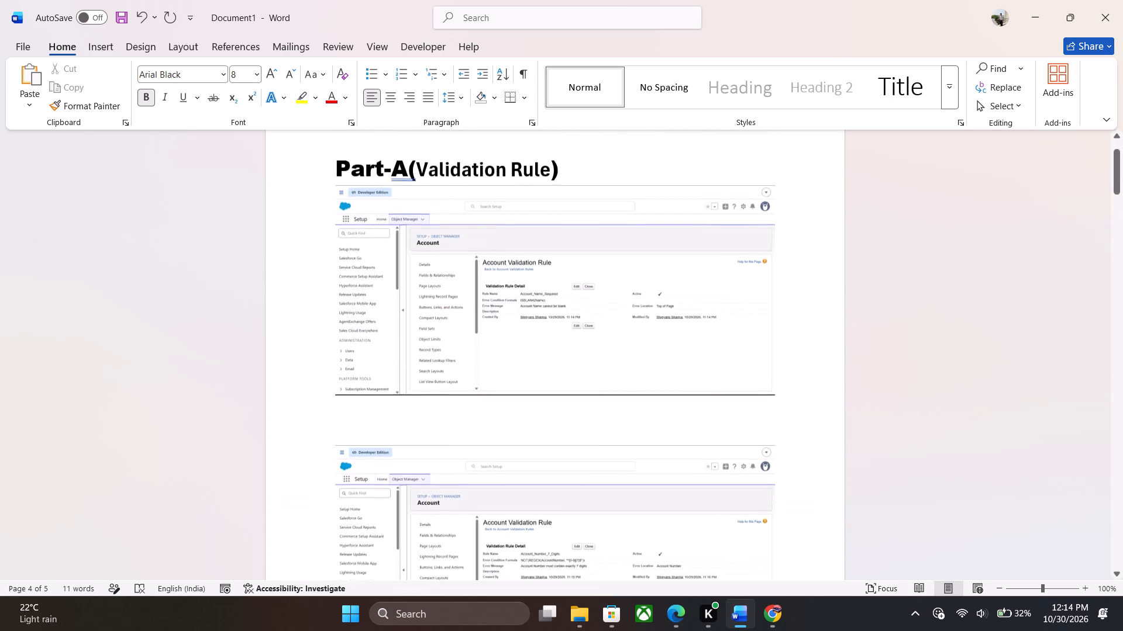
scroll(443, 200, "up", 3)
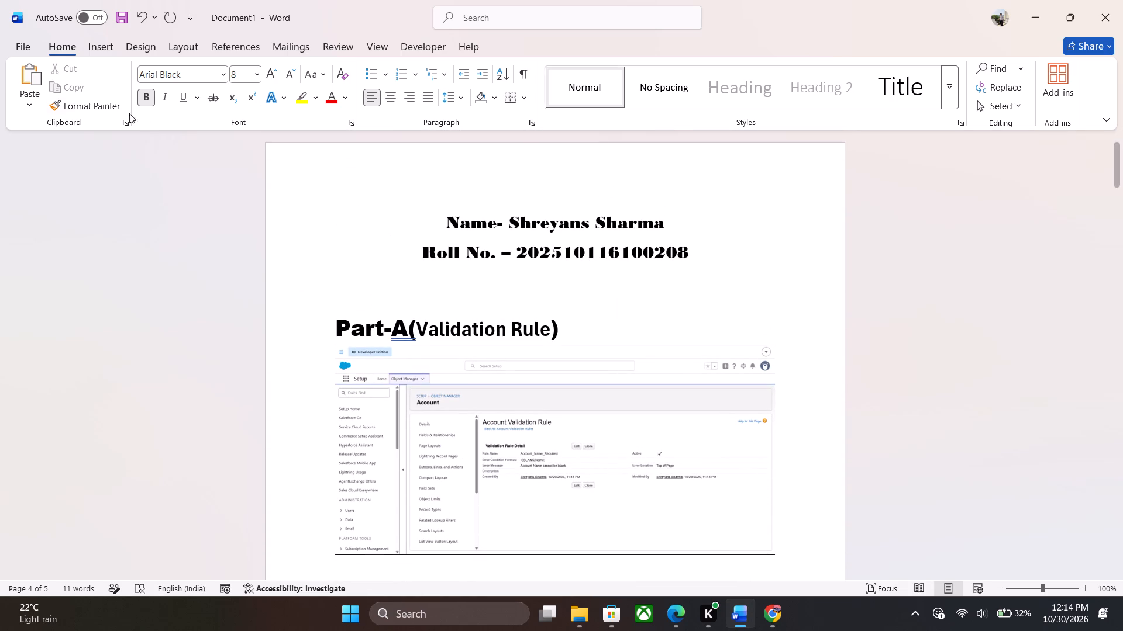
Save the assignment as a Word document named Salesforce Shreyans in the Downloads folder.
left_click(24, 42)
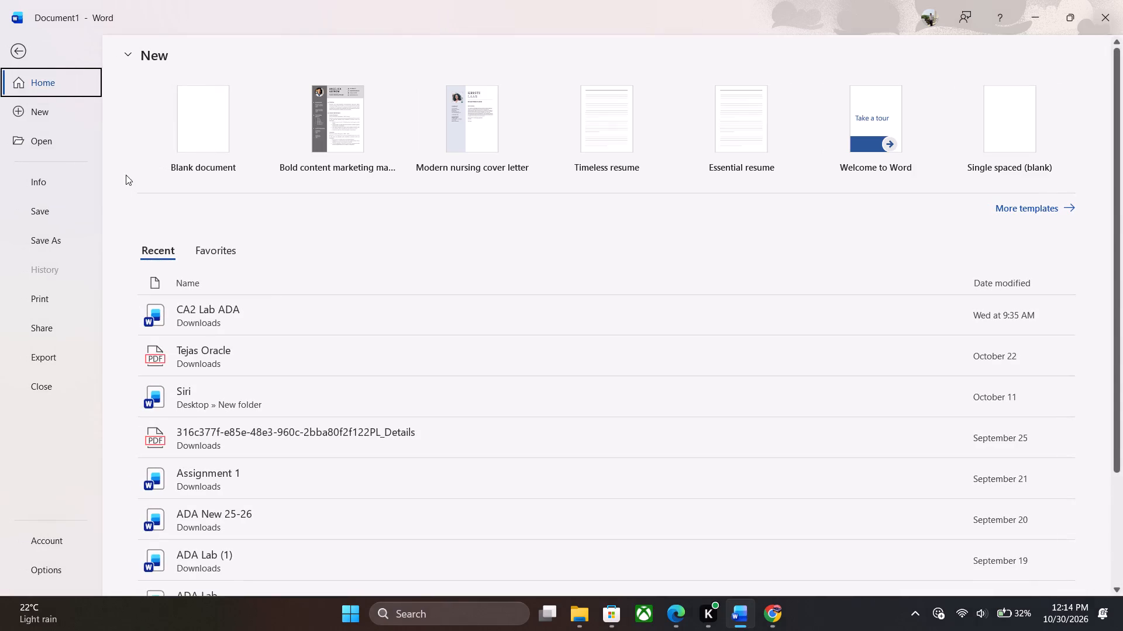
left_click(43, 212)
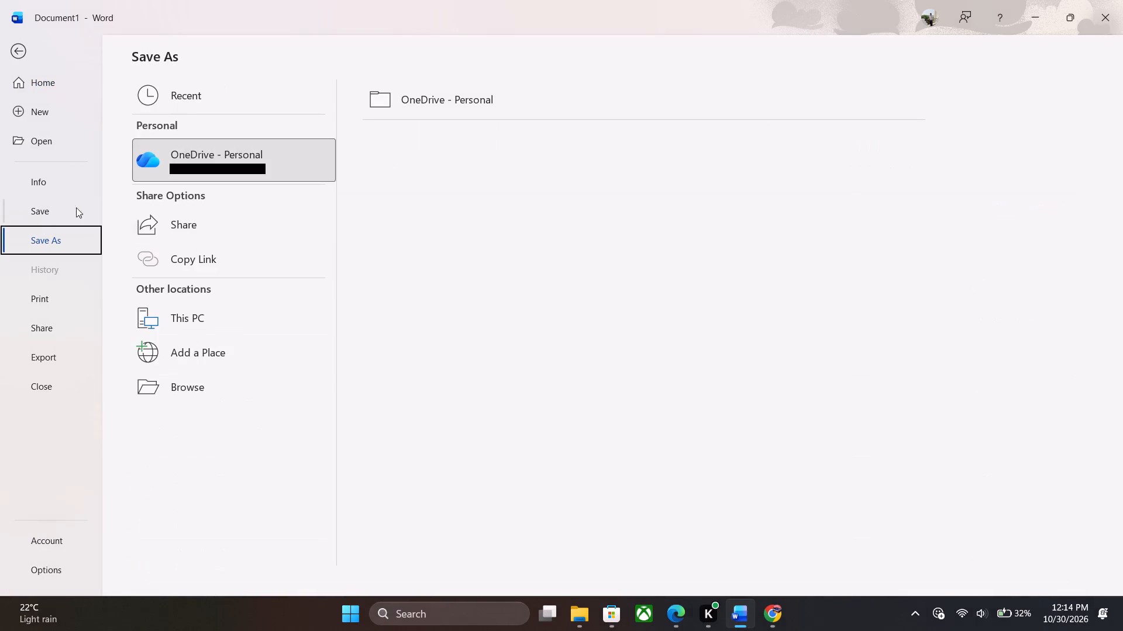
left_click(141, 376)
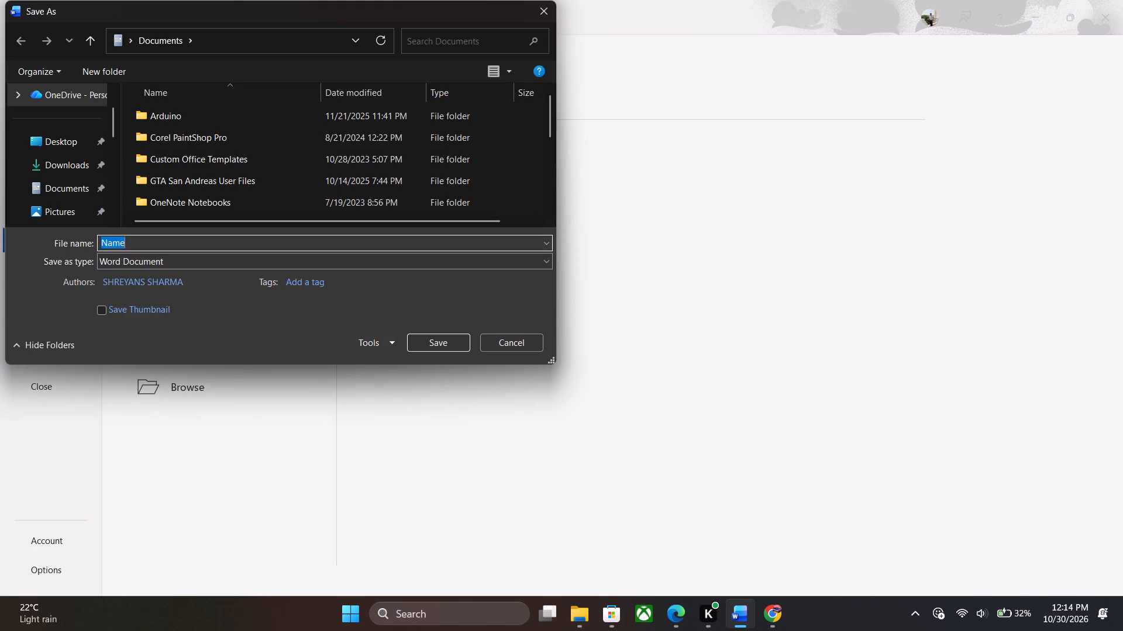
key("BackSpace")
type("Sales")
type("force")
key("space")
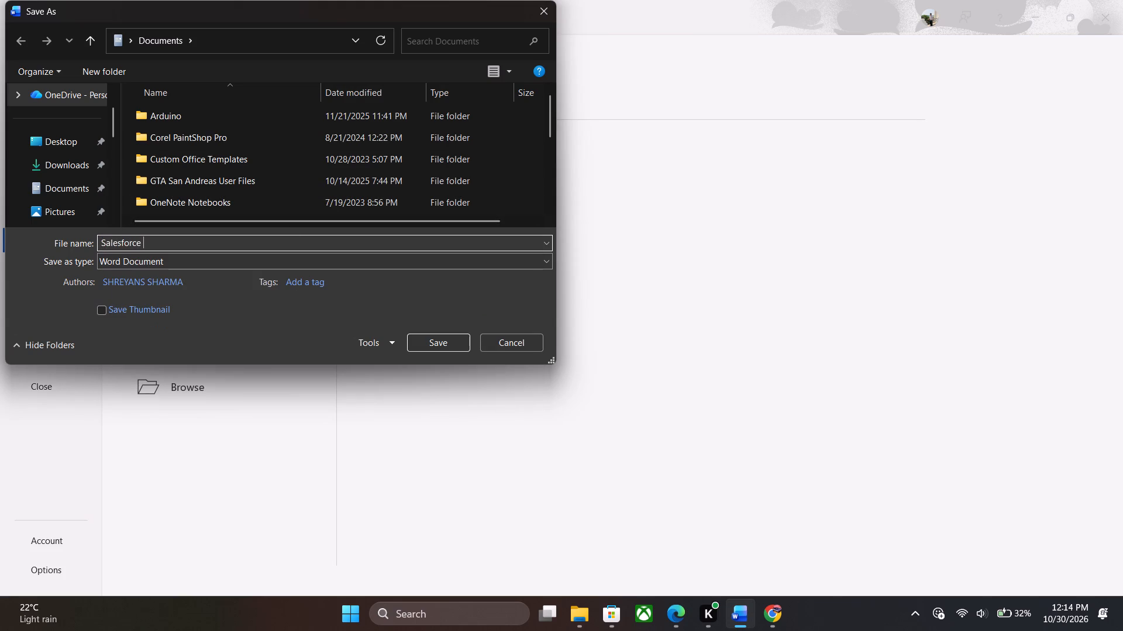
type("Shreyans")
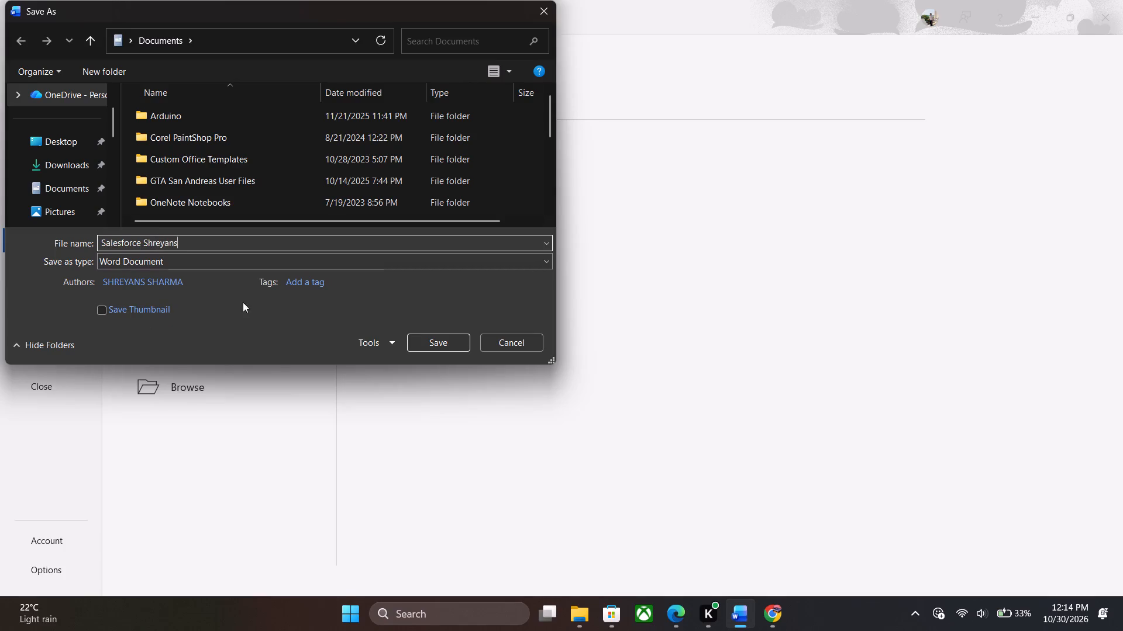
left_click(62, 167)
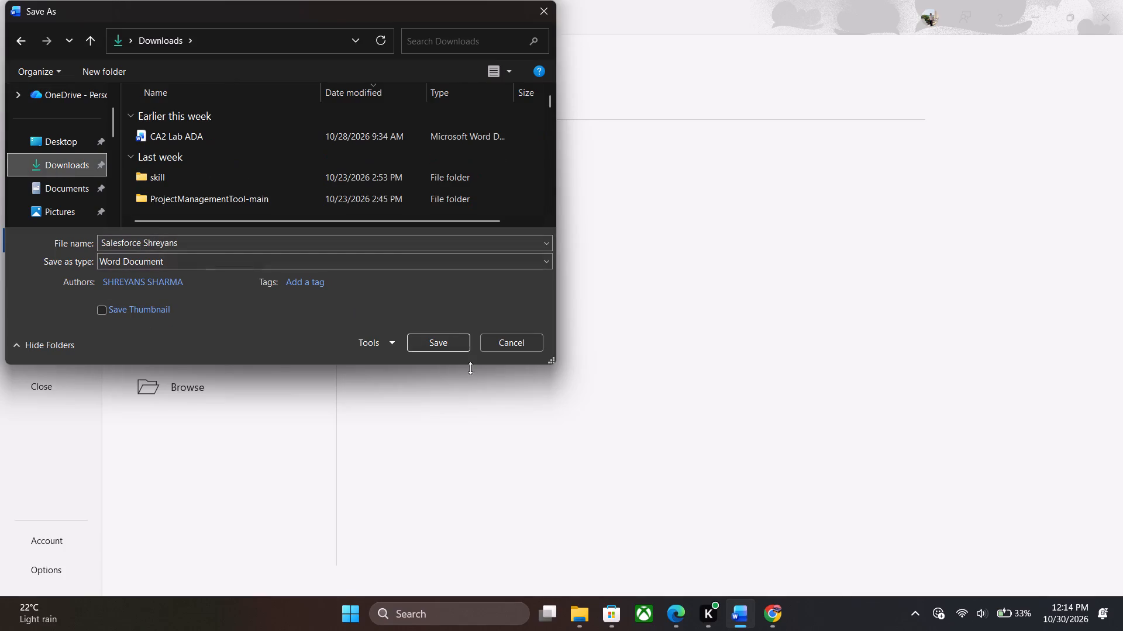
left_click(453, 345)
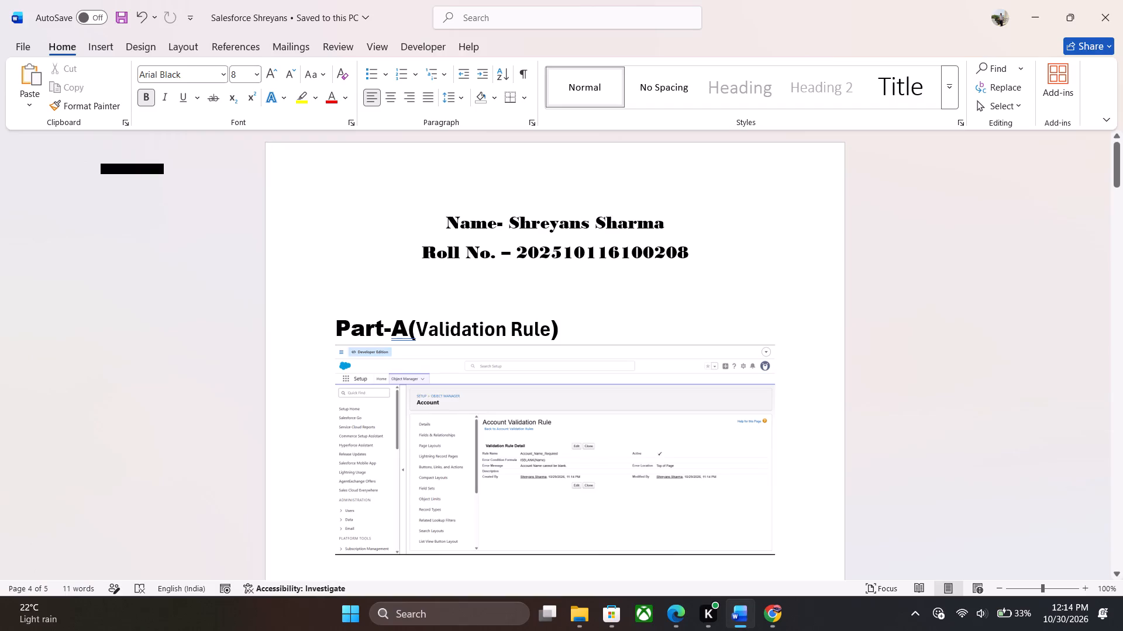
left_click(19, 48)
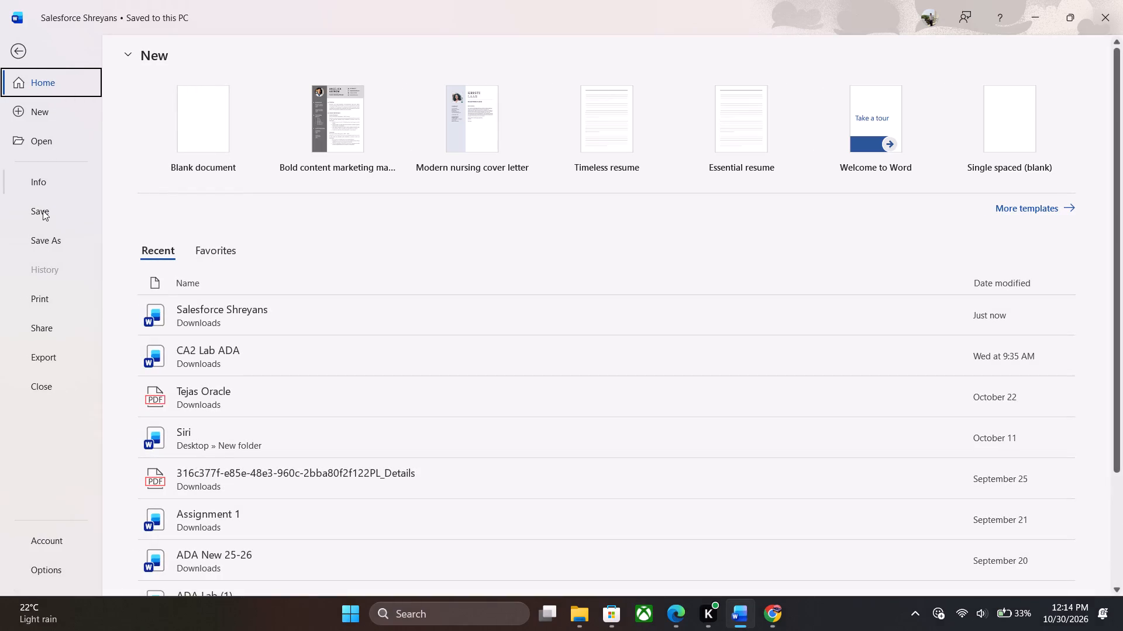
left_click(43, 210)
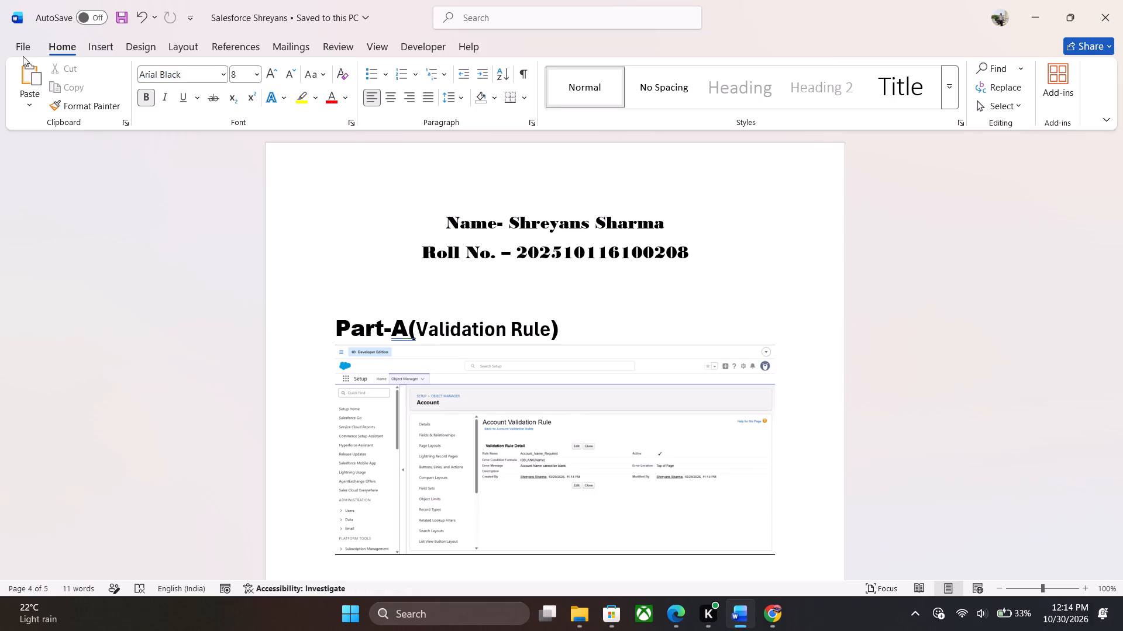
Save a PDF copy of the document as Salesforce Shreyans in the Downloads folder.
left_click(23, 56)
left_click(37, 237)
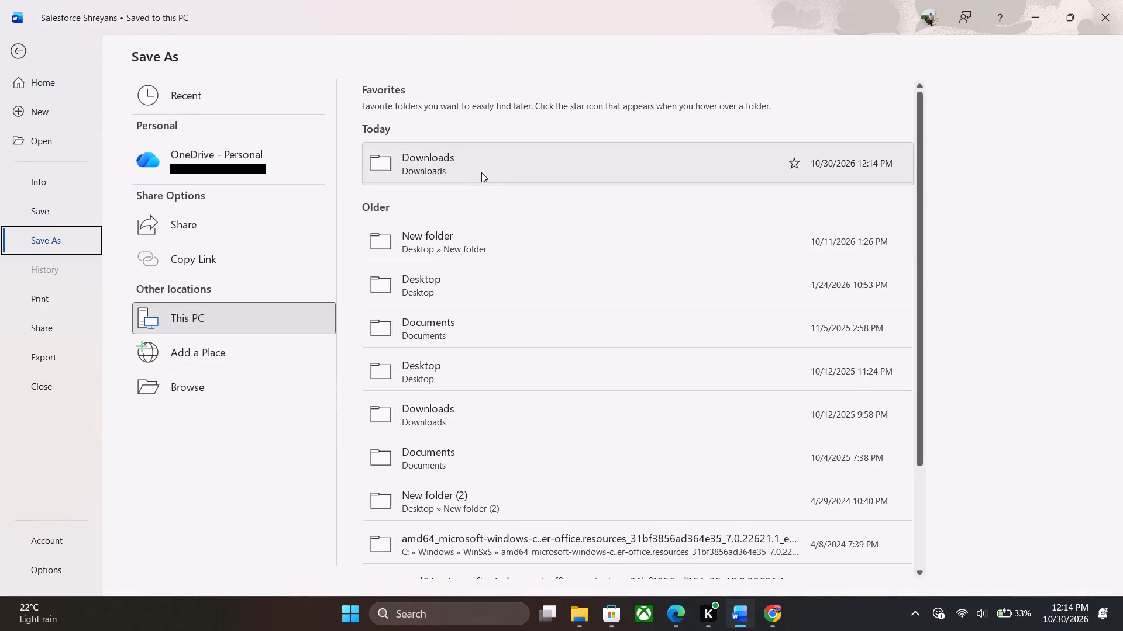
left_click(484, 169)
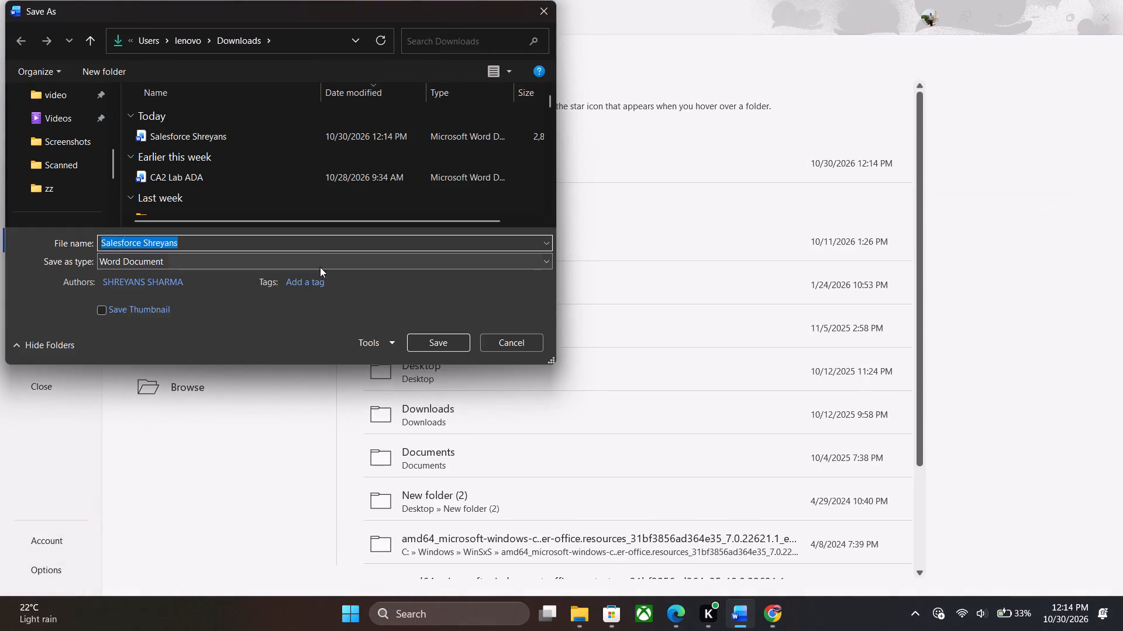
left_click(320, 268)
left_click(263, 343)
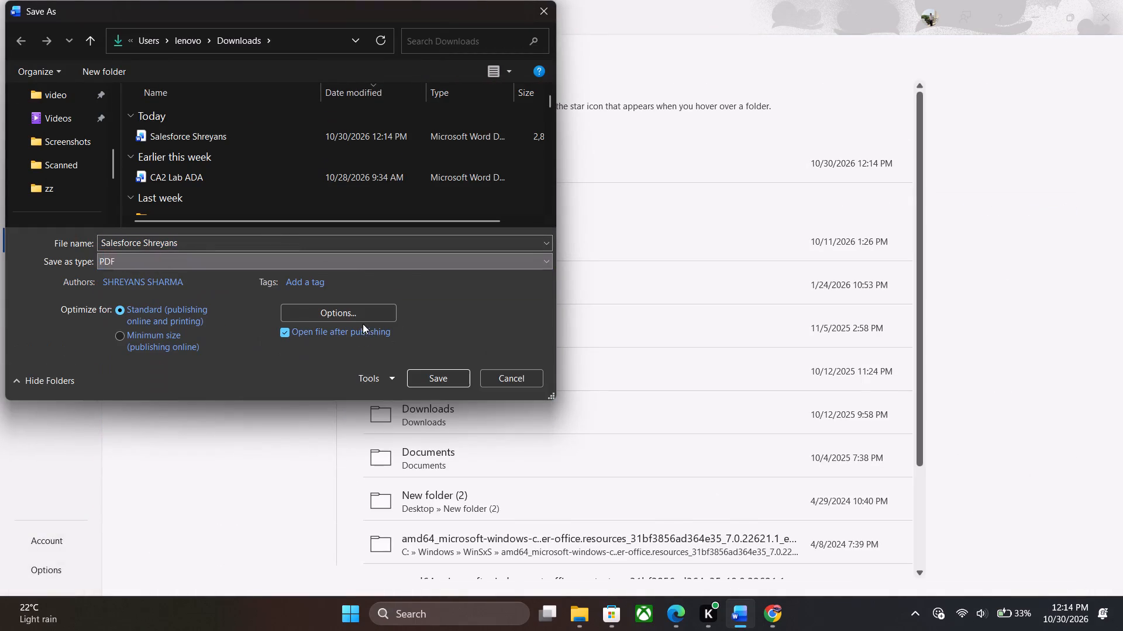
scroll(73, 141, "up", 1)
left_click(73, 141)
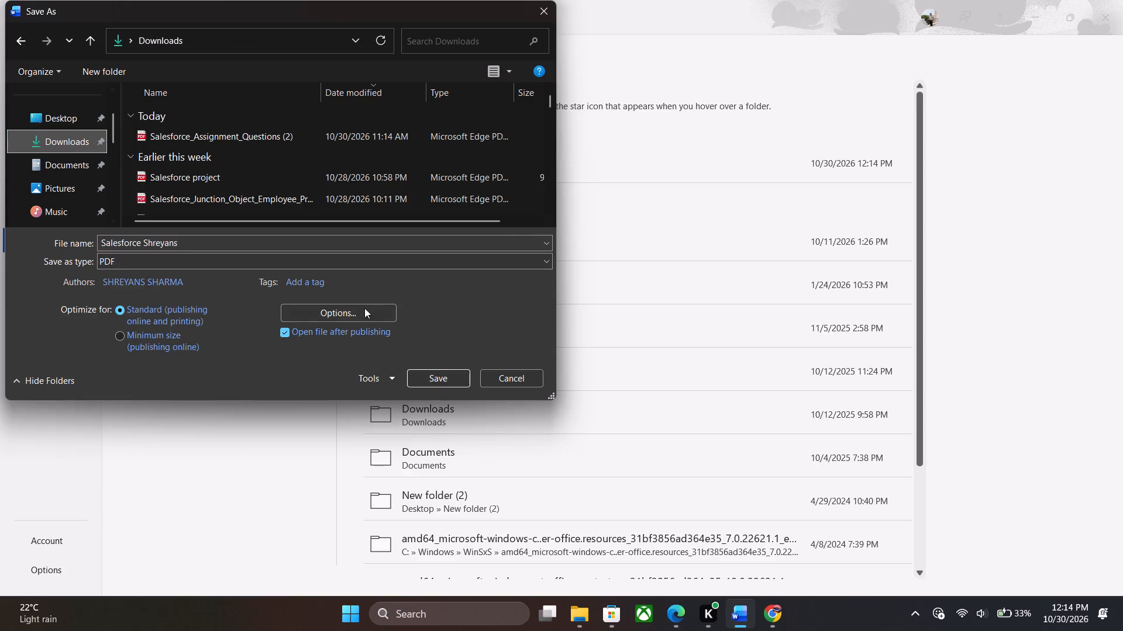
left_click(419, 373)
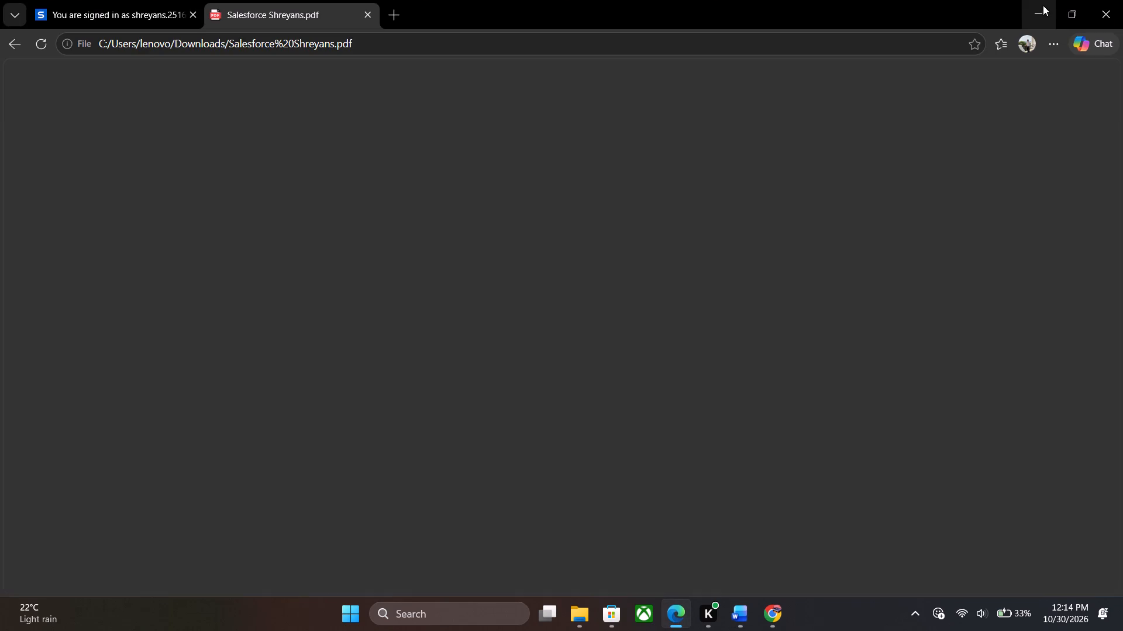
Put away the PDF and Word windows and open a new tab in Chrome.
left_click(1039, 8)
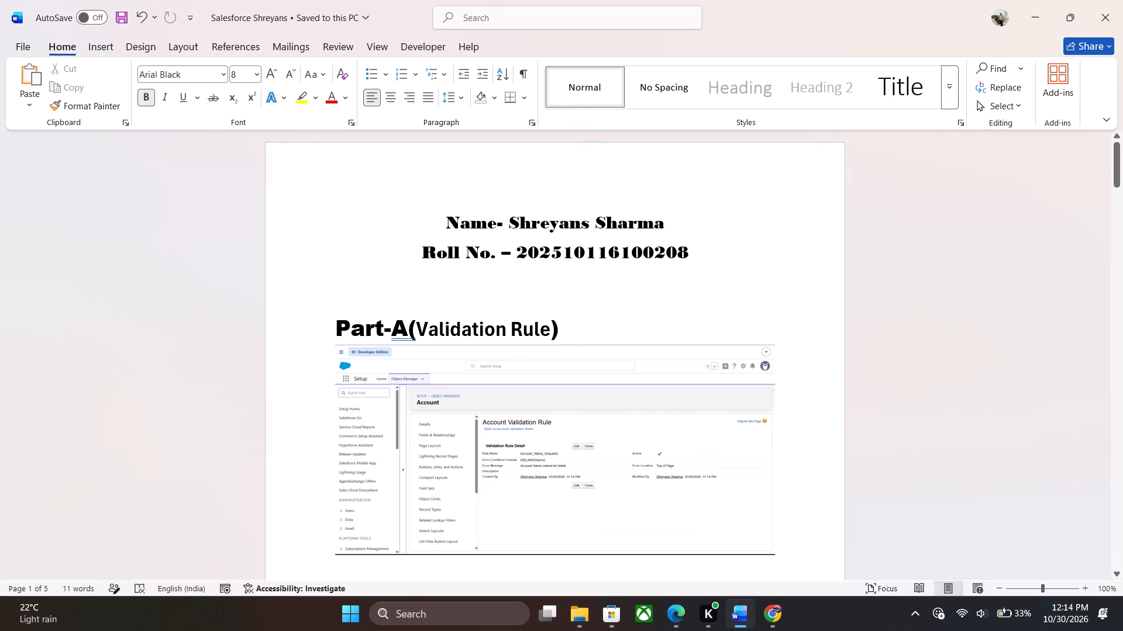
left_click(1040, 10)
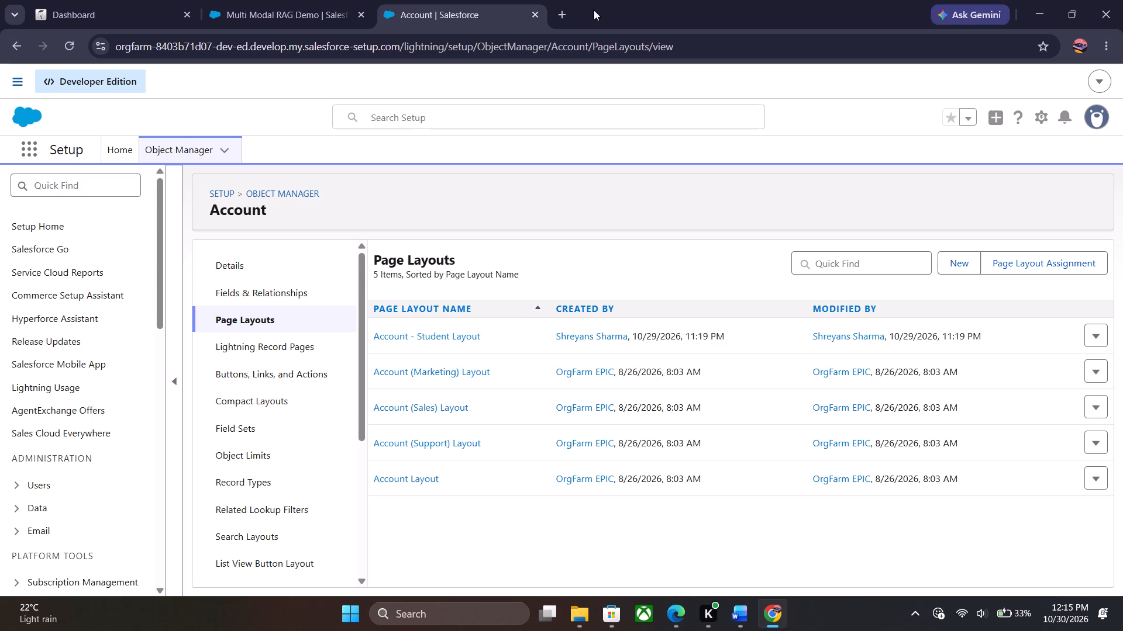
left_click(556, 9)
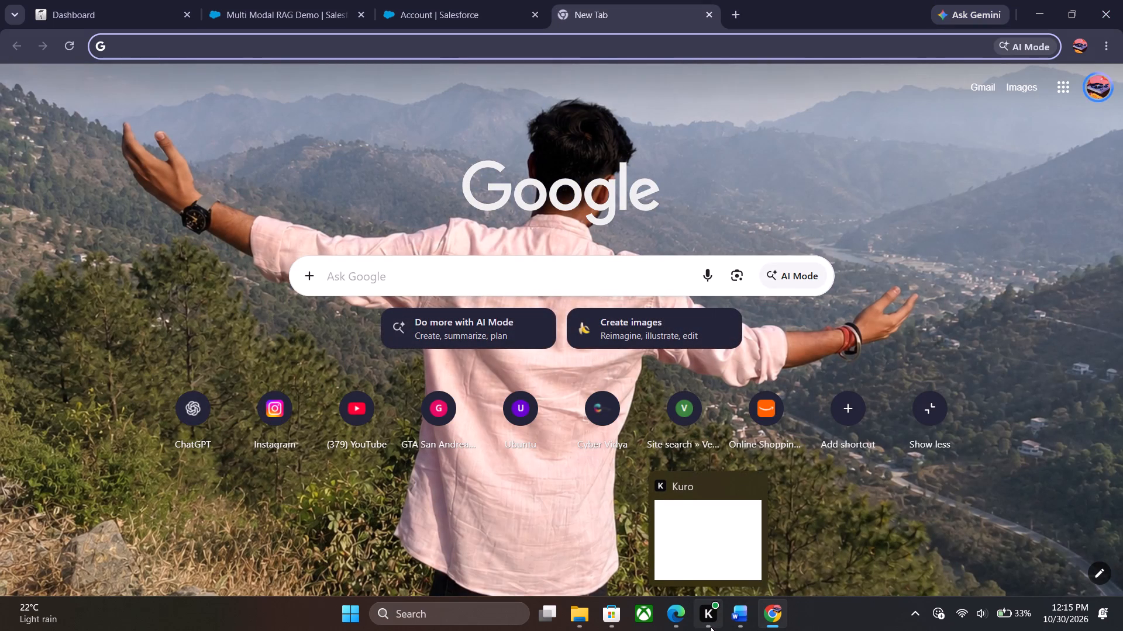
Switch to File Explorer, refresh the Downloads folder and copy the Salesforce Shreyans Word document.
left_click(576, 622)
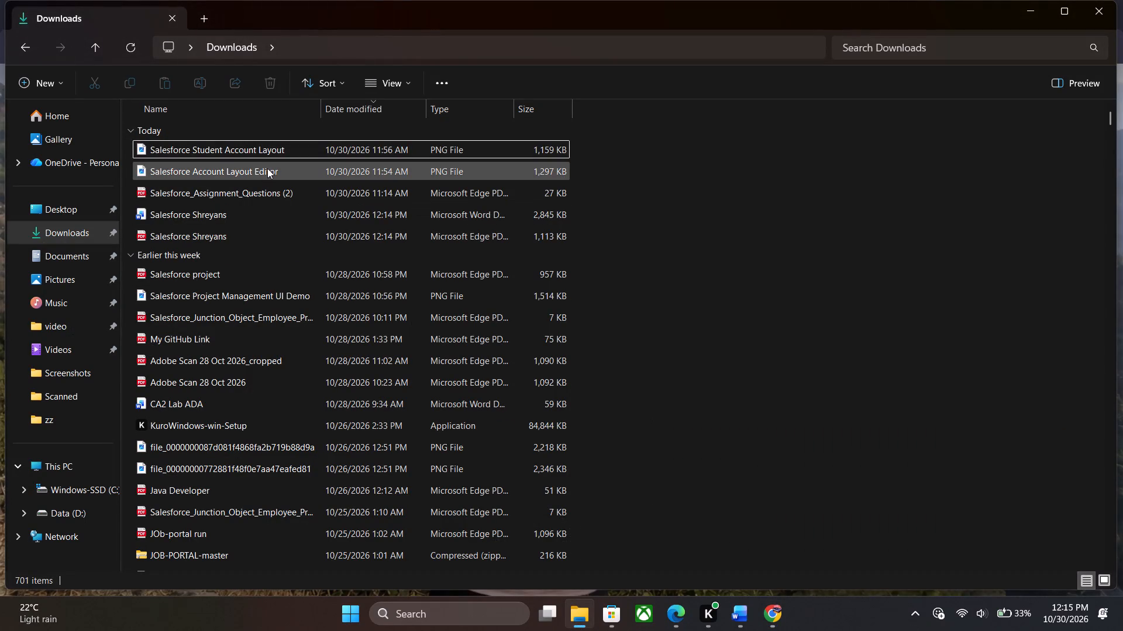
left_click(131, 48)
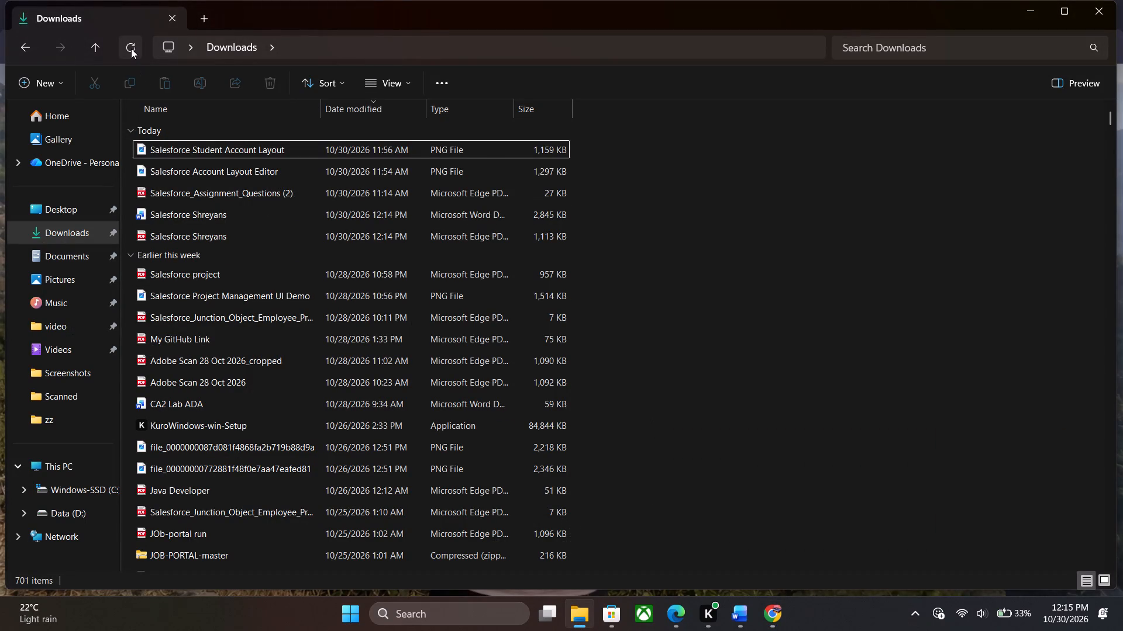
left_click(178, 174)
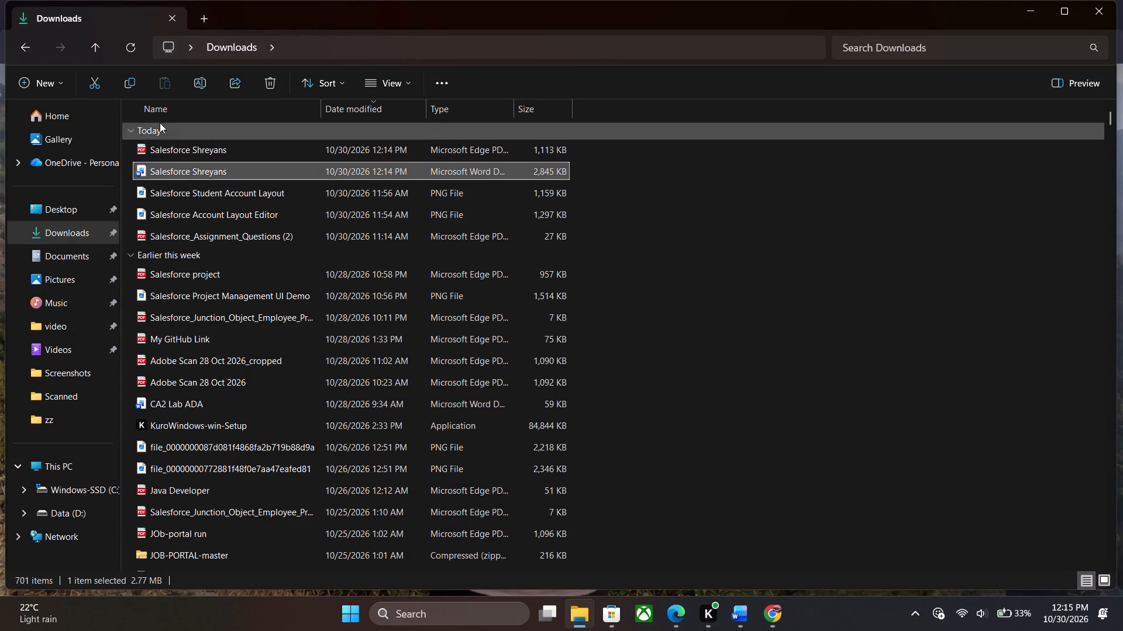
left_click(133, 78)
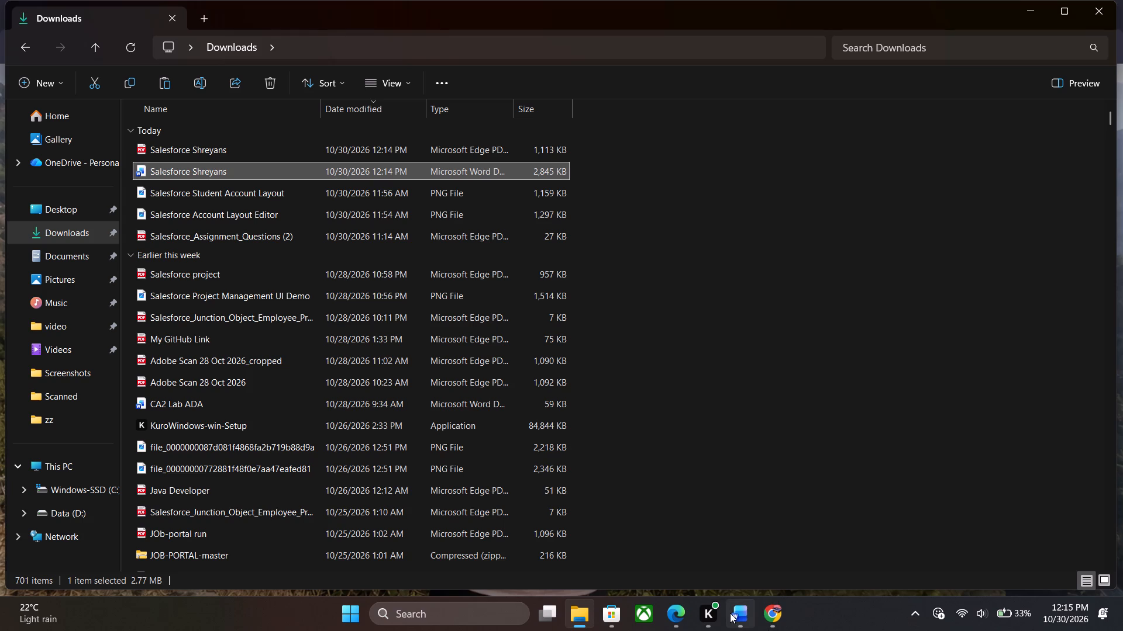
Return to Chrome and open WhatsApp Web at web.whatsapp.com in the new tab.
left_click(765, 608)
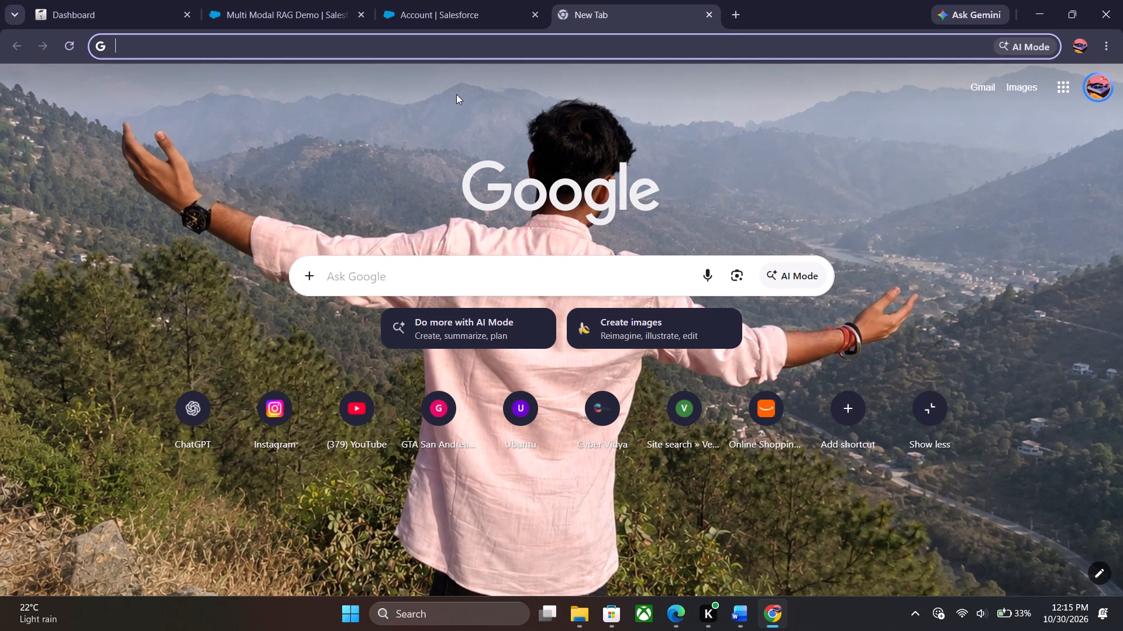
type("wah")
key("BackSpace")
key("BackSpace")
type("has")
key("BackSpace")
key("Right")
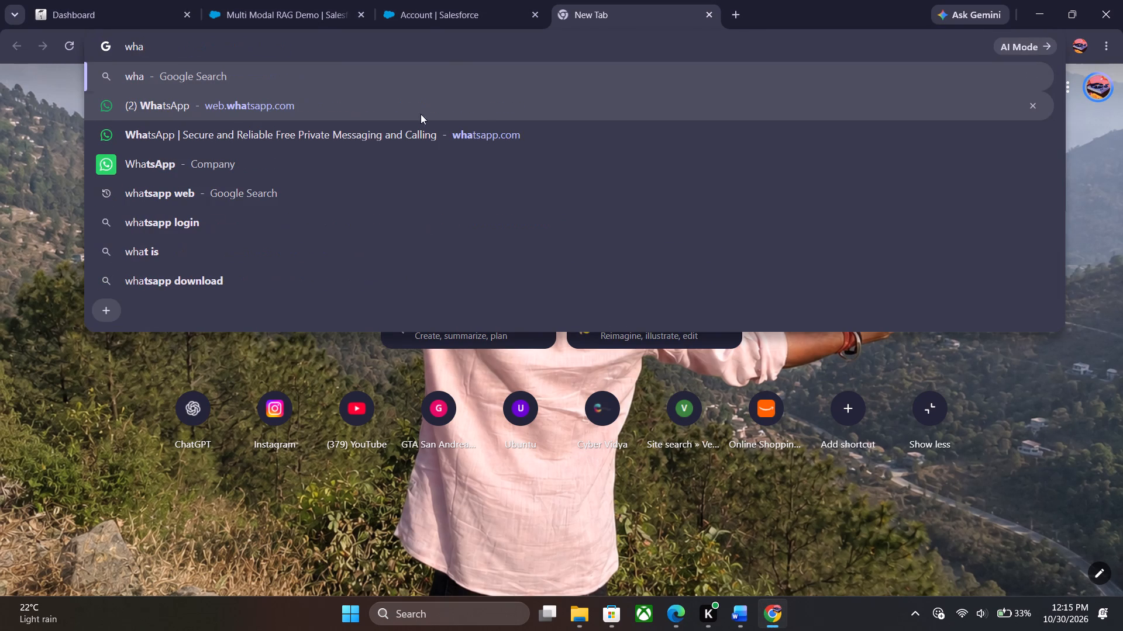
left_click(212, 103)
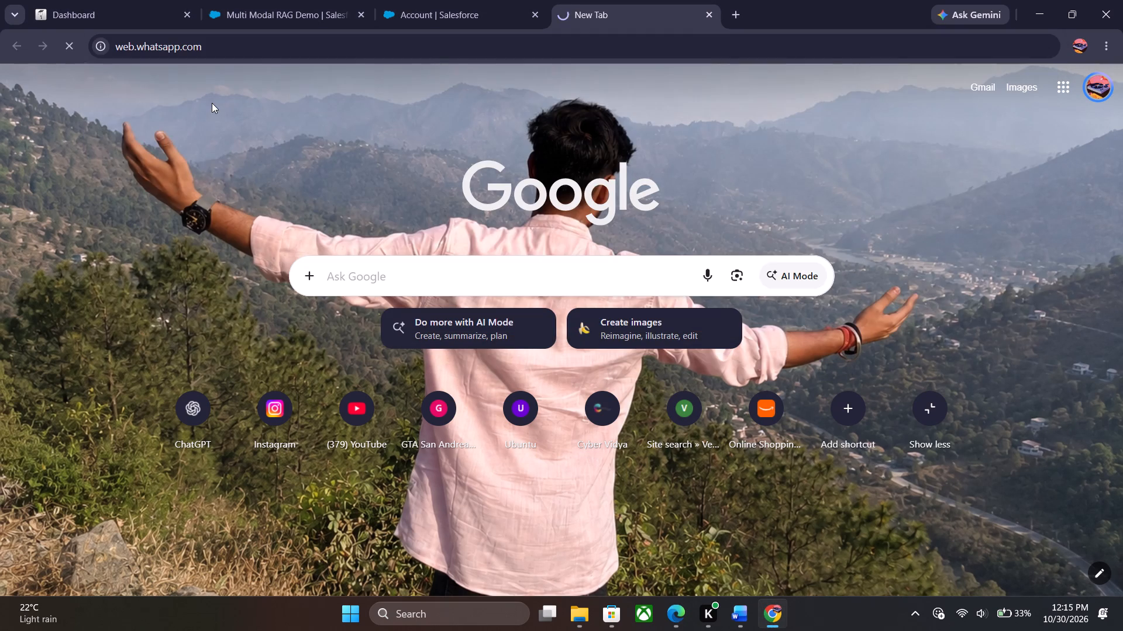